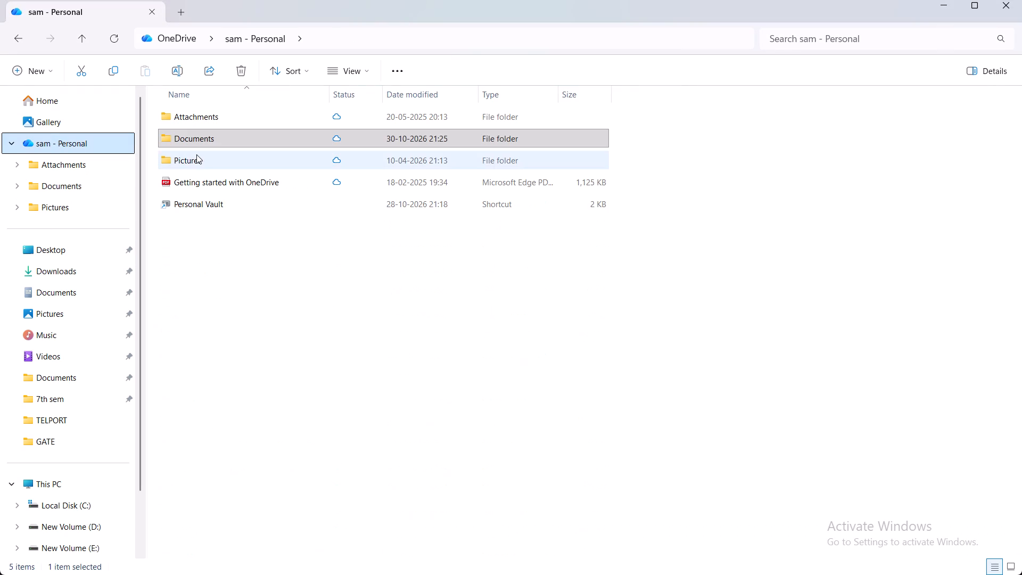
{"action": "double_click", "coordinate": [224, 131]}
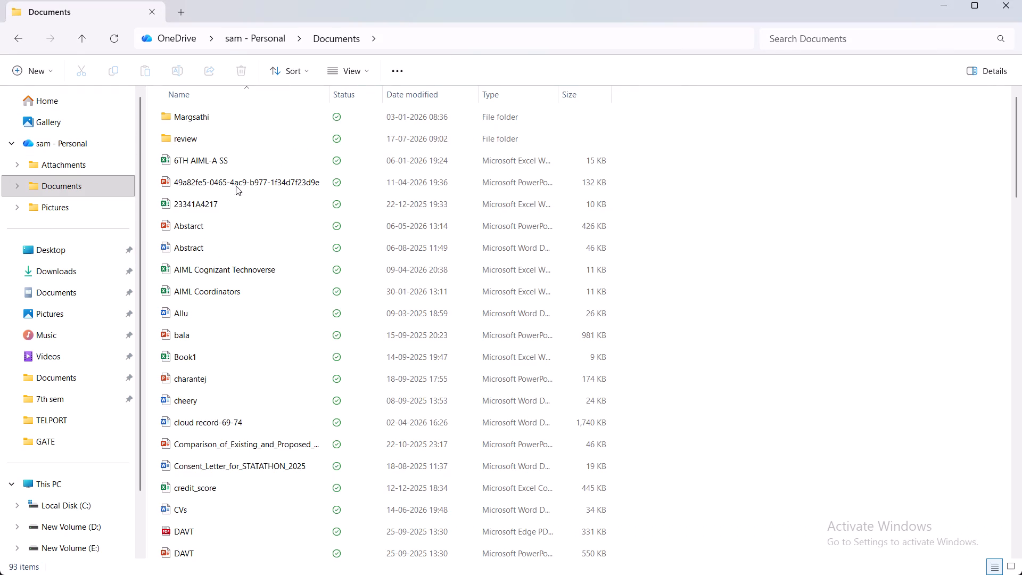
{"action": "scroll", "coordinate": [241, 291], "scroll_direction": "down", "scroll_amount": 5}
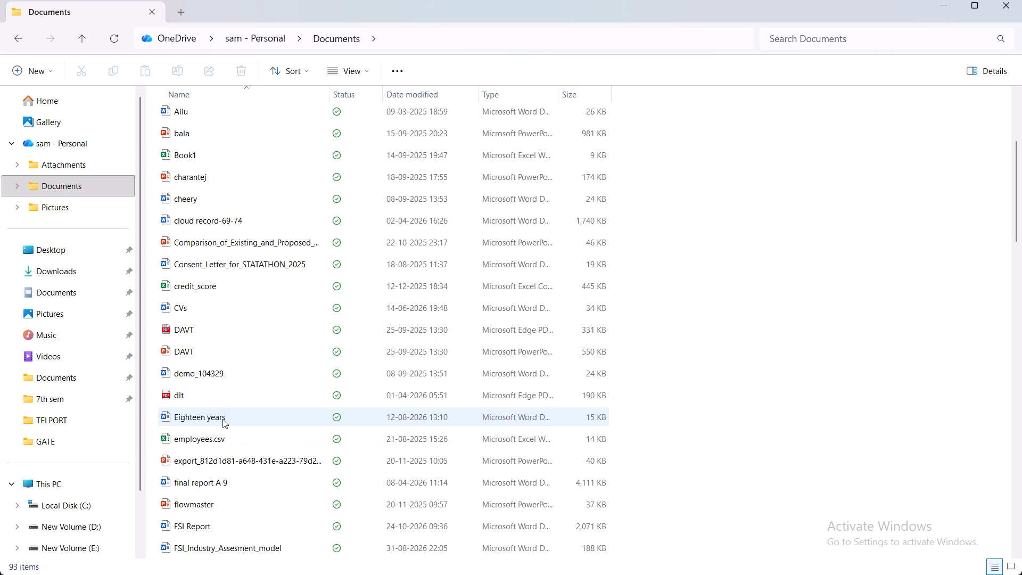
{"action": "scroll", "coordinate": [205, 479], "scroll_direction": "down", "scroll_amount": 1}
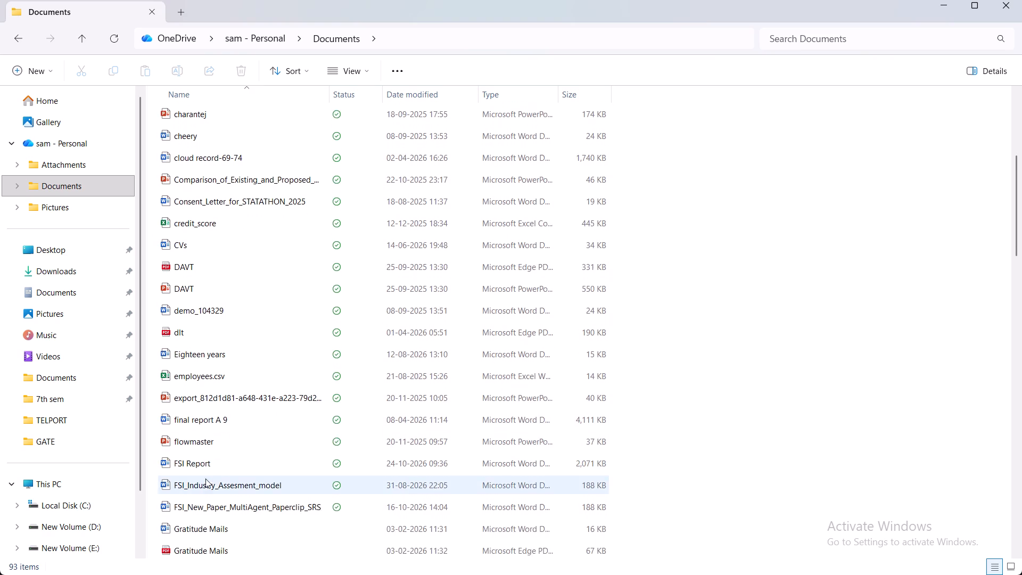
{"action": "scroll", "coordinate": [205, 479], "scroll_direction": "down", "scroll_amount": 3}
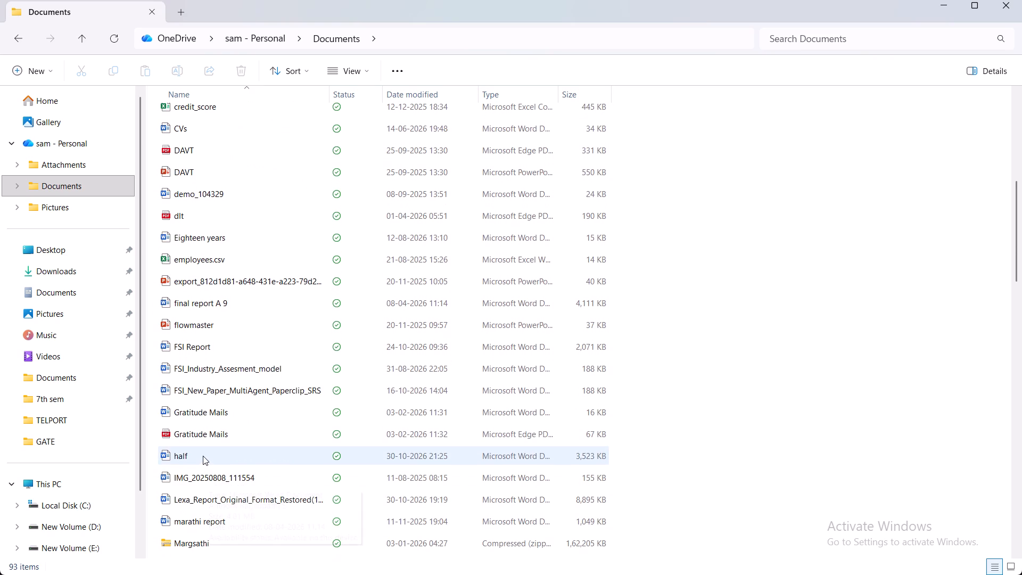
{"action": "double_click", "coordinate": [203, 456]}
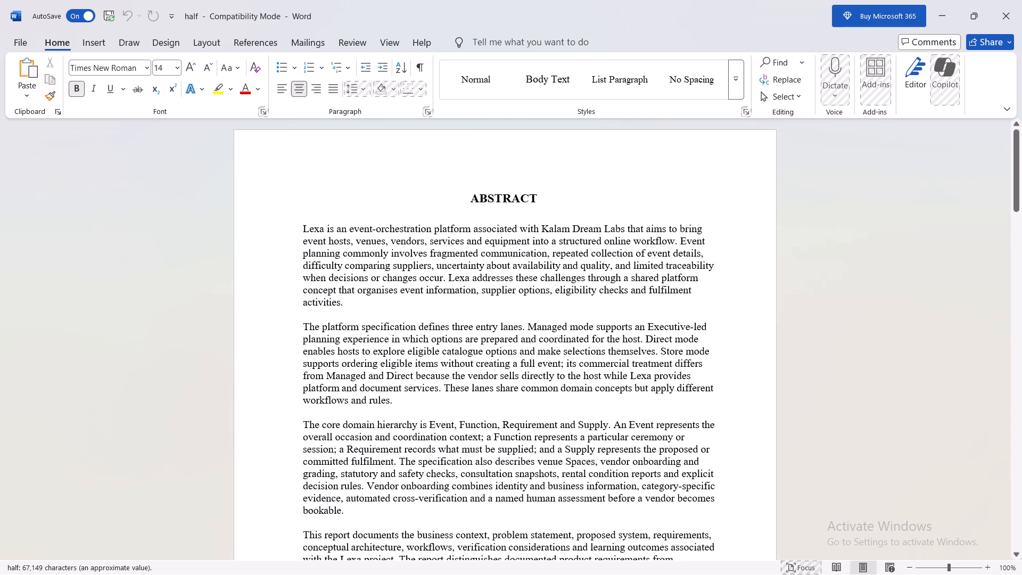
Insert three blank lines before the LIST OF FIGURES heading to push it onto the next page with its table.
{"action": "scroll", "coordinate": [493, 399], "scroll_direction": "down", "scroll_amount": 2}
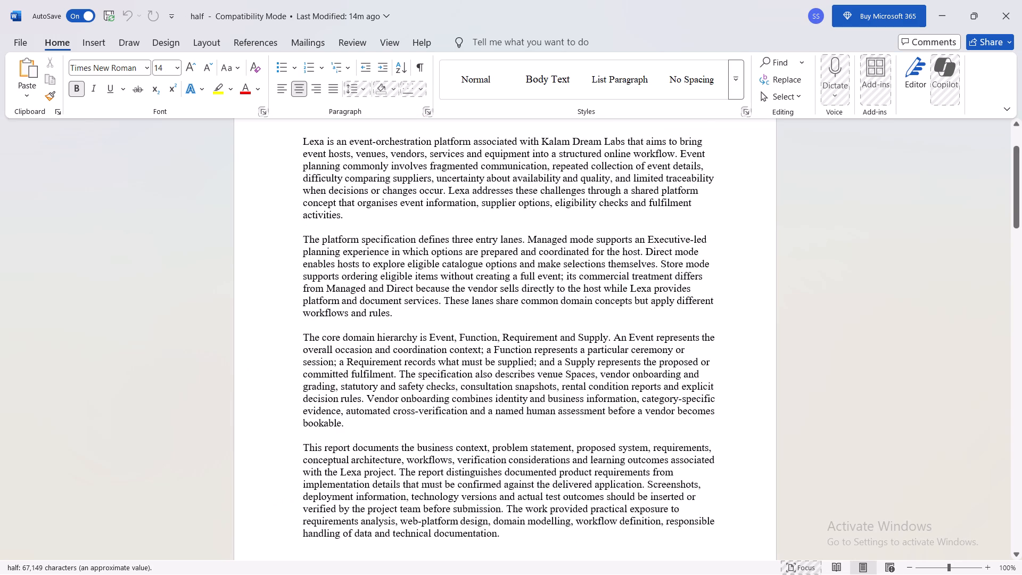
{"action": "scroll", "coordinate": [493, 399], "scroll_direction": "down", "scroll_amount": 4}
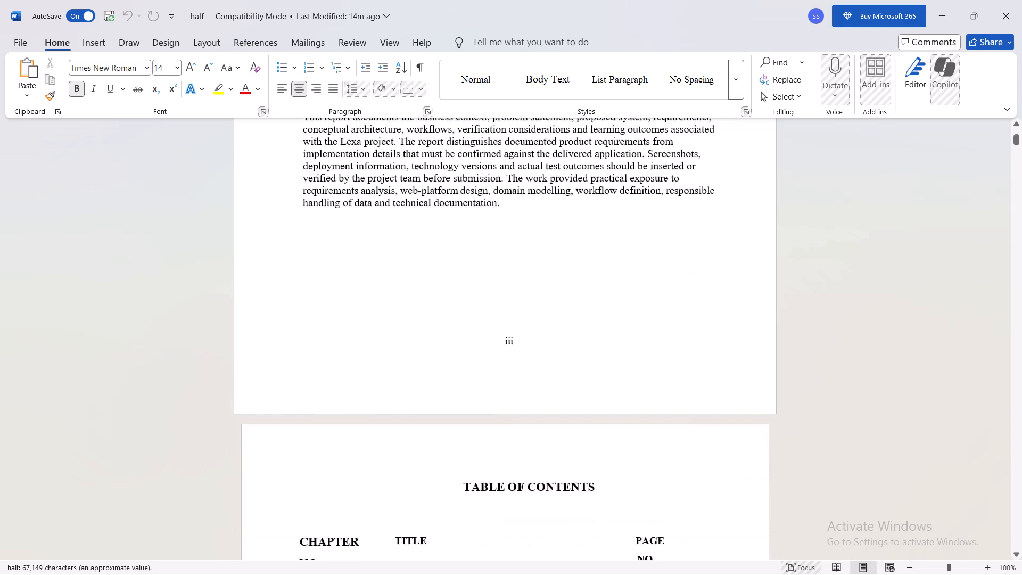
{"action": "scroll", "coordinate": [533, 397], "scroll_direction": "down", "scroll_amount": 4}
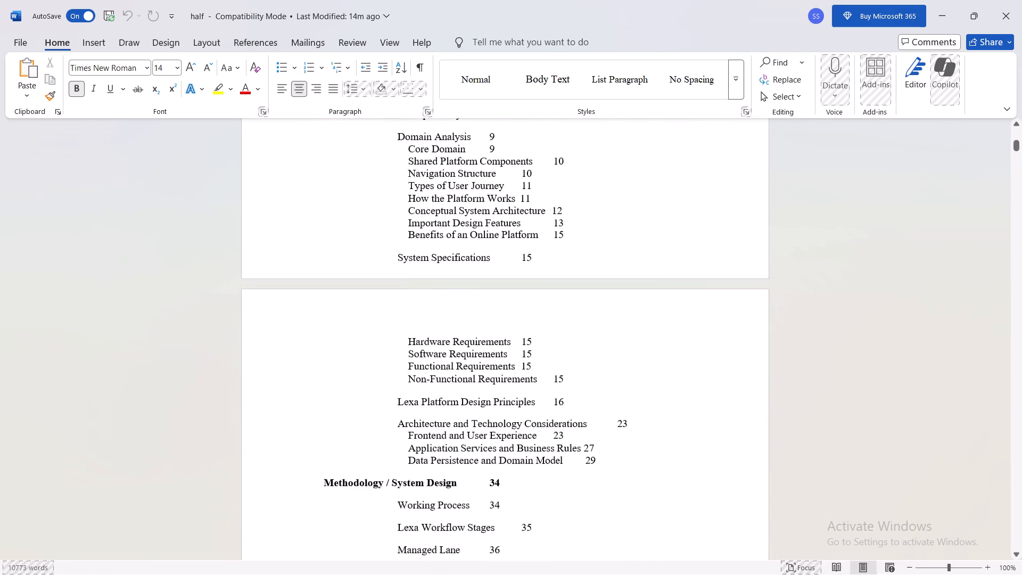
{"action": "scroll", "coordinate": [533, 397], "scroll_direction": "down", "scroll_amount": 4}
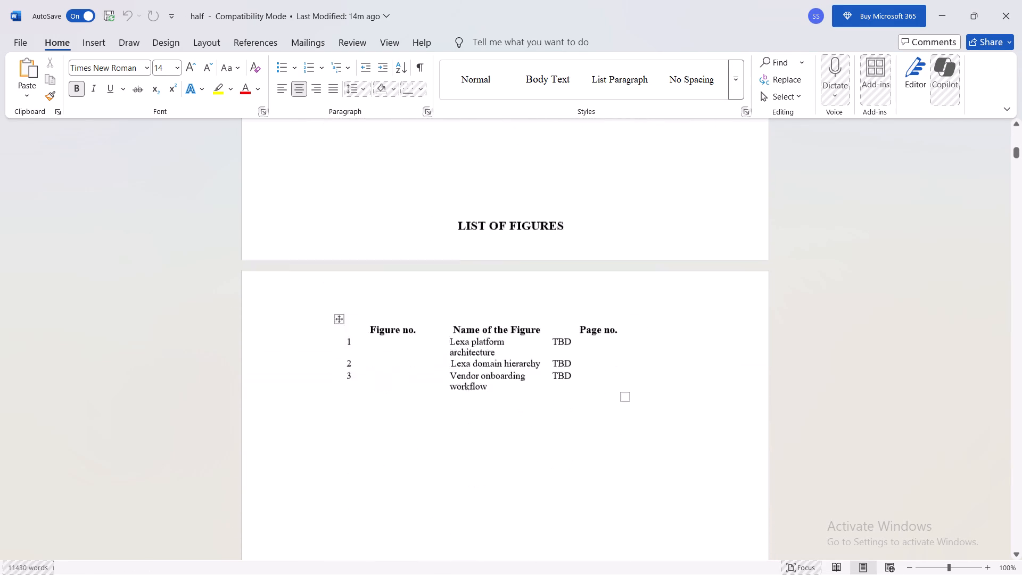
{"action": "scroll", "coordinate": [533, 397], "scroll_direction": "down", "scroll_amount": 2}
{"action": "scroll", "coordinate": [444, 358], "scroll_direction": "up", "scroll_amount": 3}
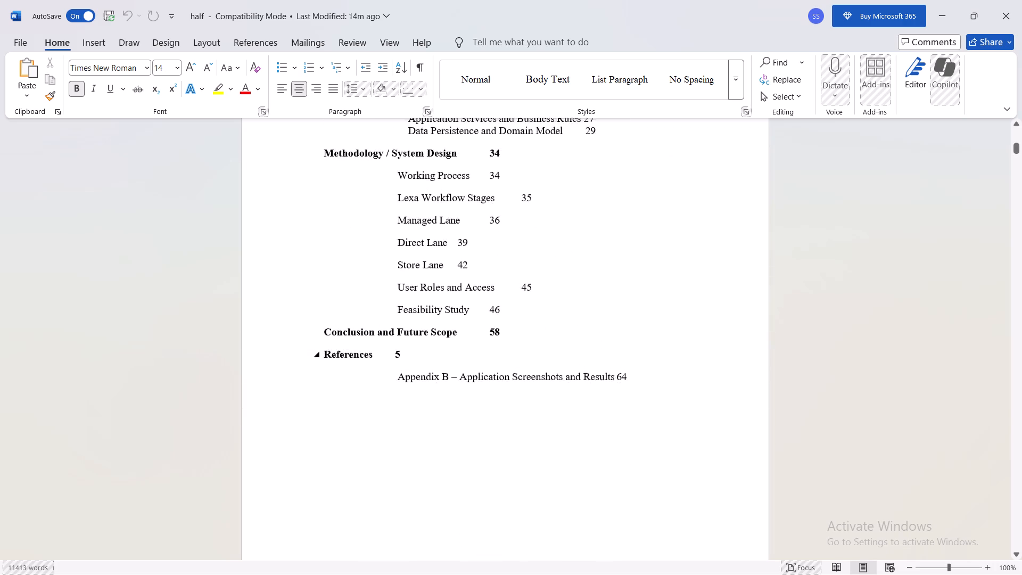
{"action": "scroll", "coordinate": [444, 358], "scroll_direction": "down", "scroll_amount": 1}
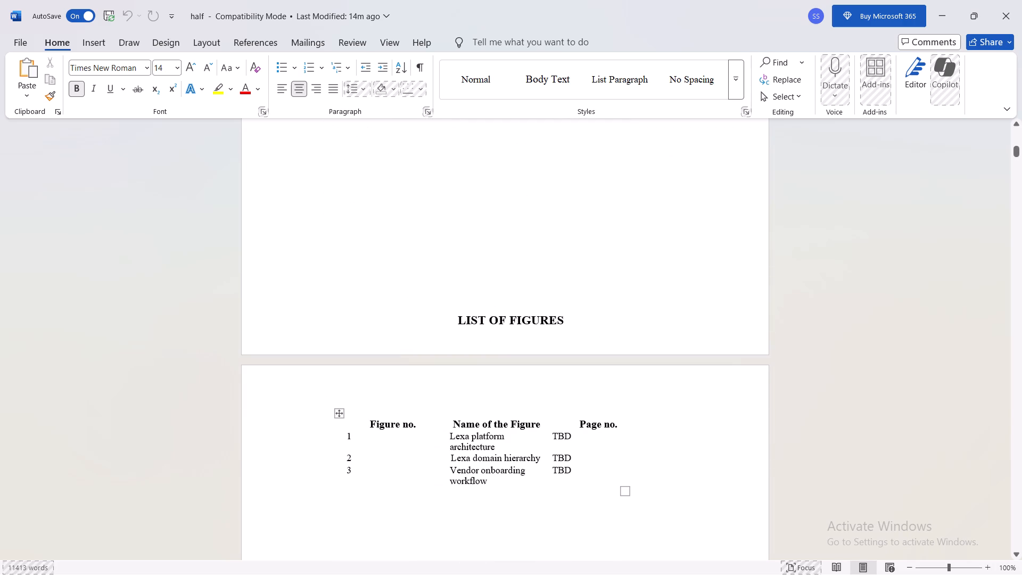
{"action": "left_click", "coordinate": [457, 327]}
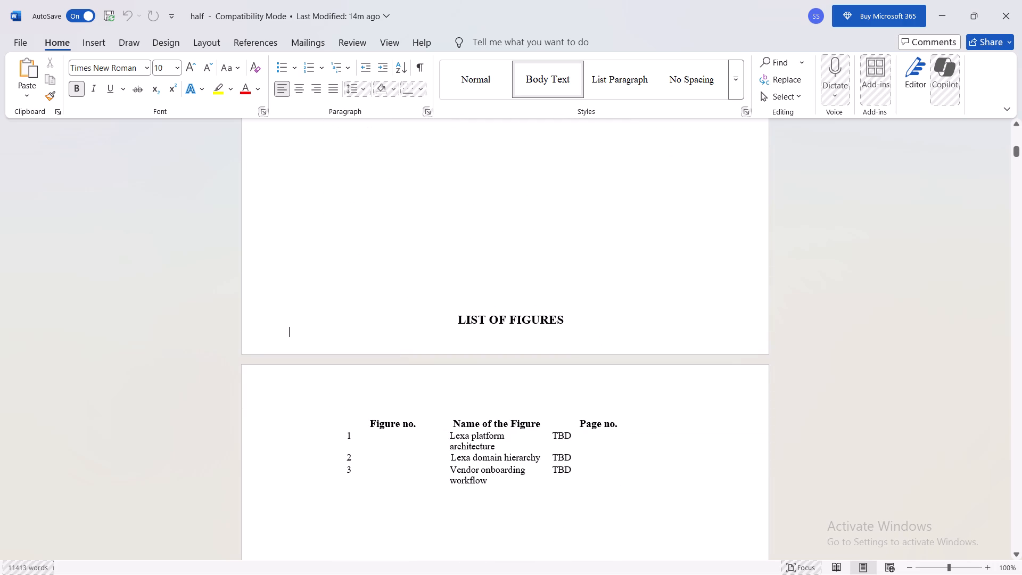
{"action": "left_click", "coordinate": [457, 317]}
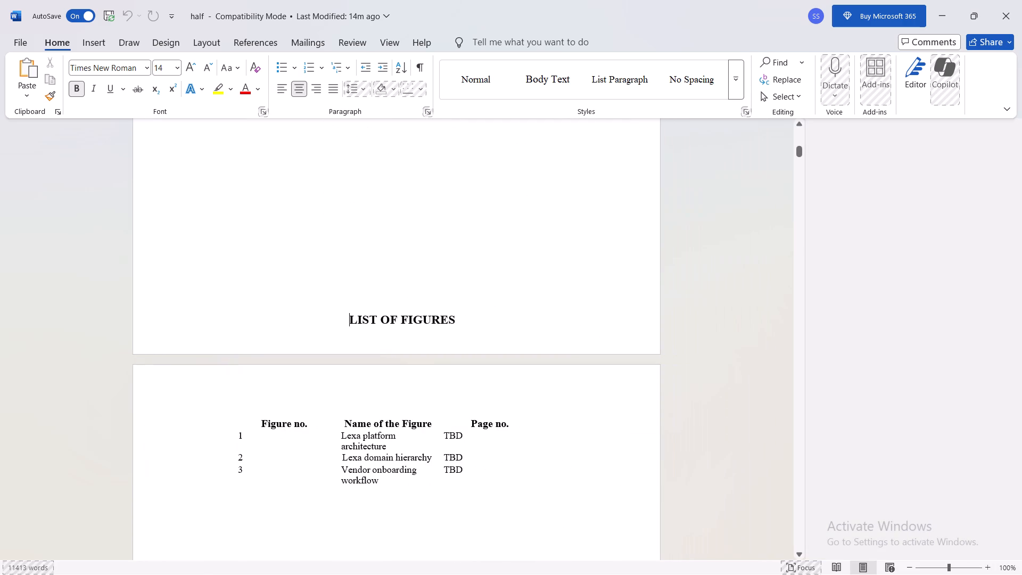
{"action": "key", "text": "Return"}
{"action": "key", "text": "Return"}
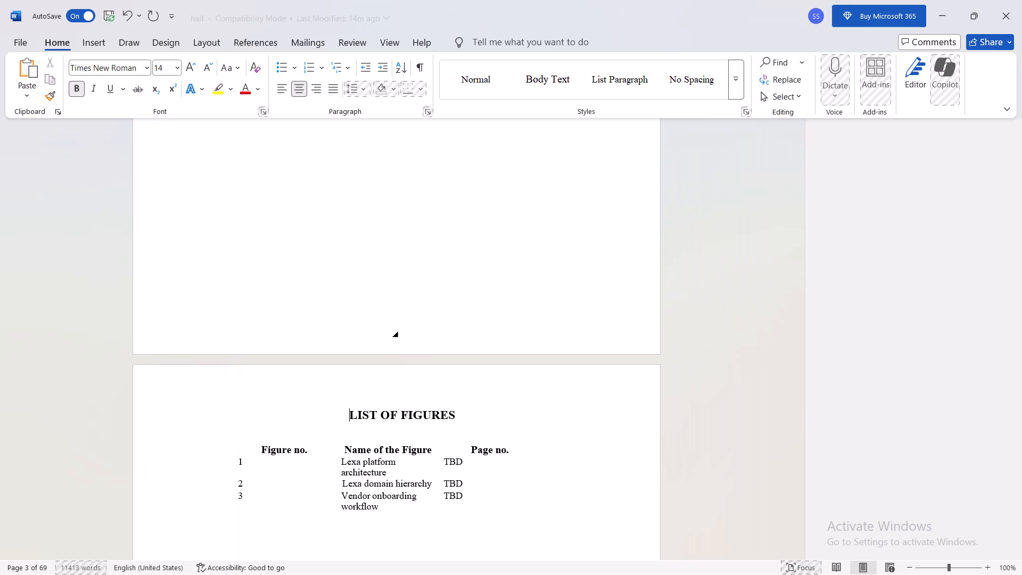
{"action": "key", "text": "Return"}
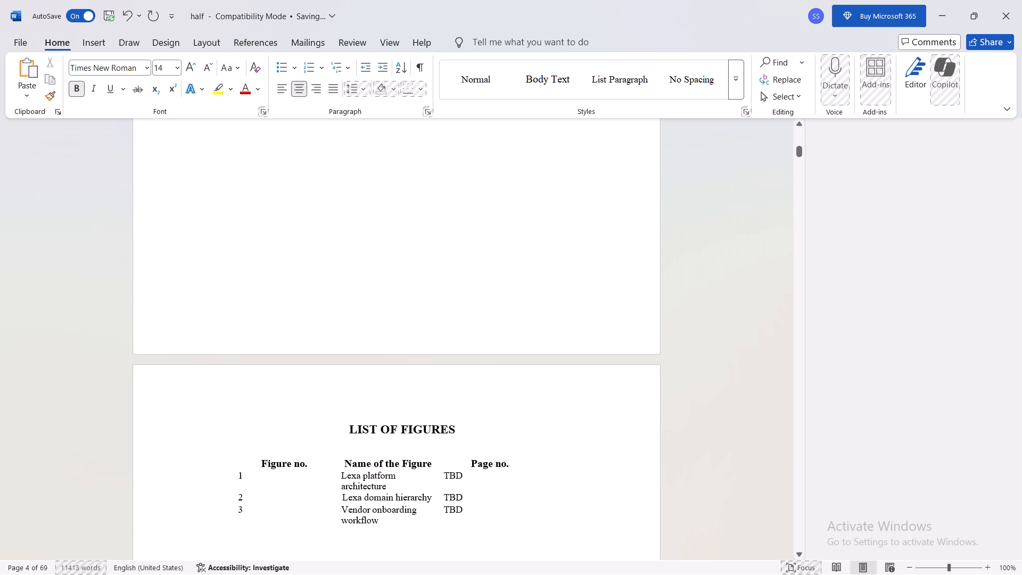
Check the layout of the front-matter pages from LIST OF FIGURES through LIST OF TABLES and LIST OF ABBREVIATIONS.
{"action": "scroll", "coordinate": [354, 344], "scroll_direction": "down", "scroll_amount": 6}
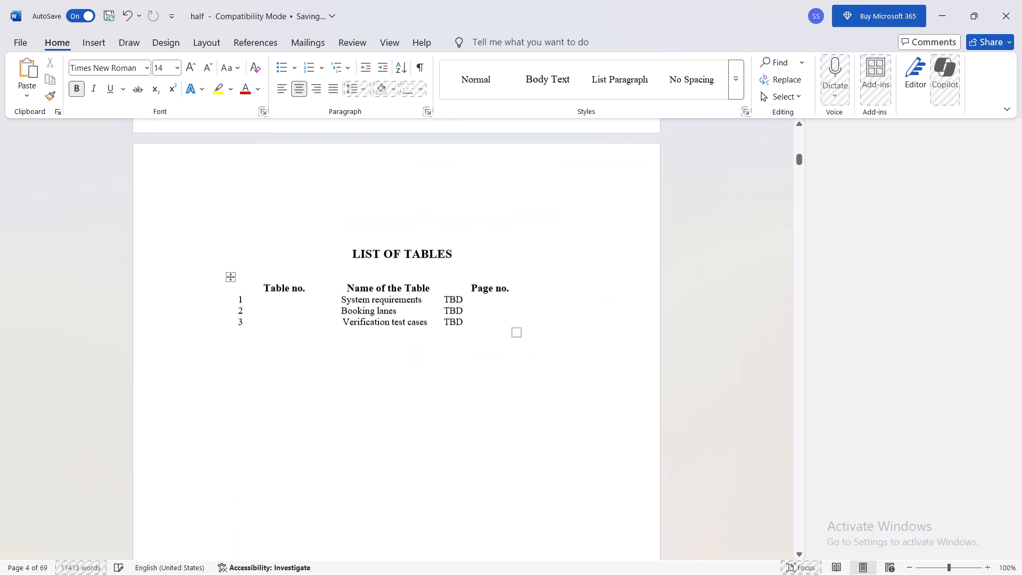
{"action": "scroll", "coordinate": [354, 344], "scroll_direction": "down", "scroll_amount": 7}
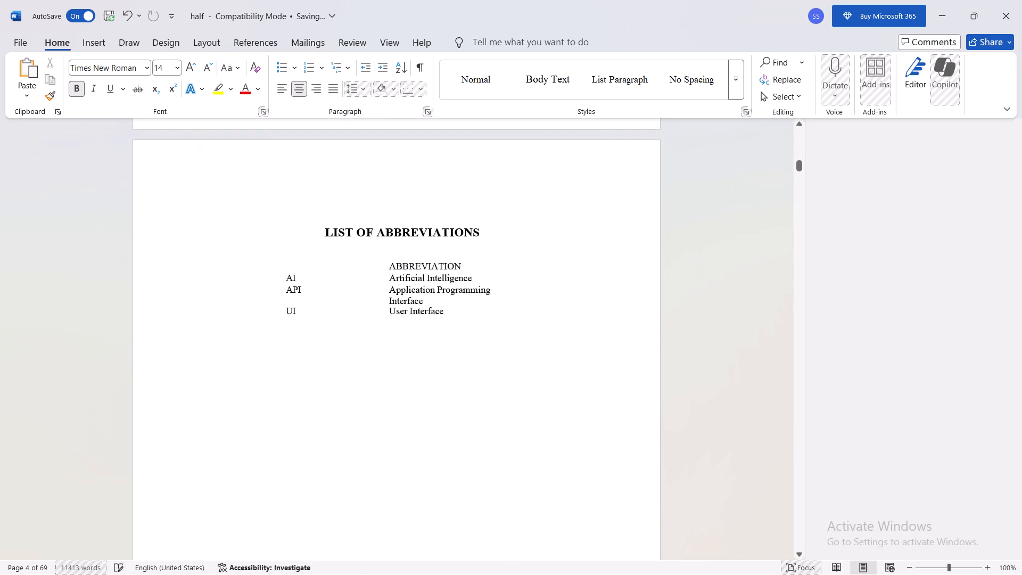
{"action": "scroll", "coordinate": [354, 344], "scroll_direction": "down", "scroll_amount": 6}
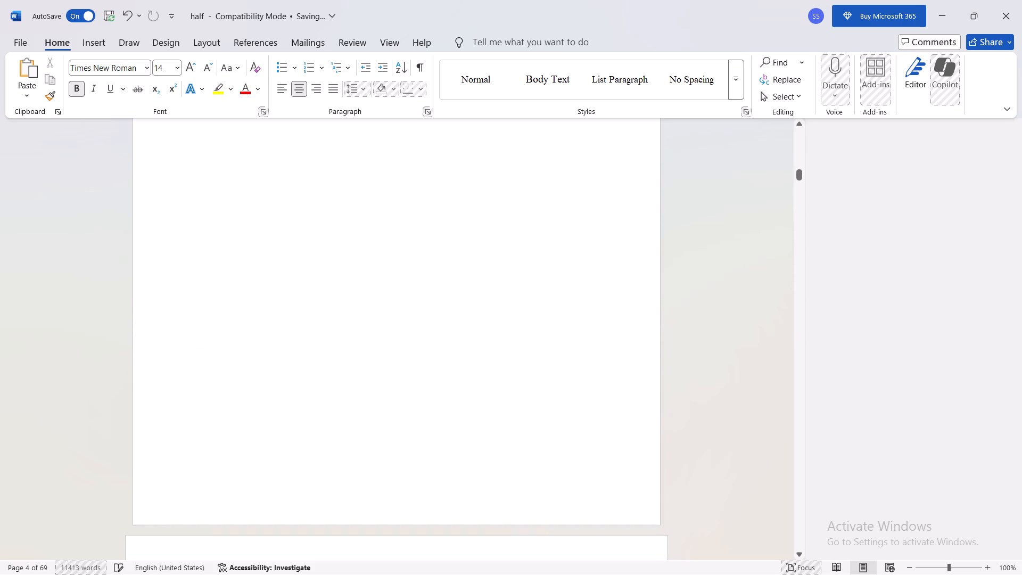
{"action": "scroll", "coordinate": [354, 344], "scroll_direction": "down", "scroll_amount": 1}
{"action": "scroll", "coordinate": [354, 344], "scroll_direction": "up", "scroll_amount": 3}
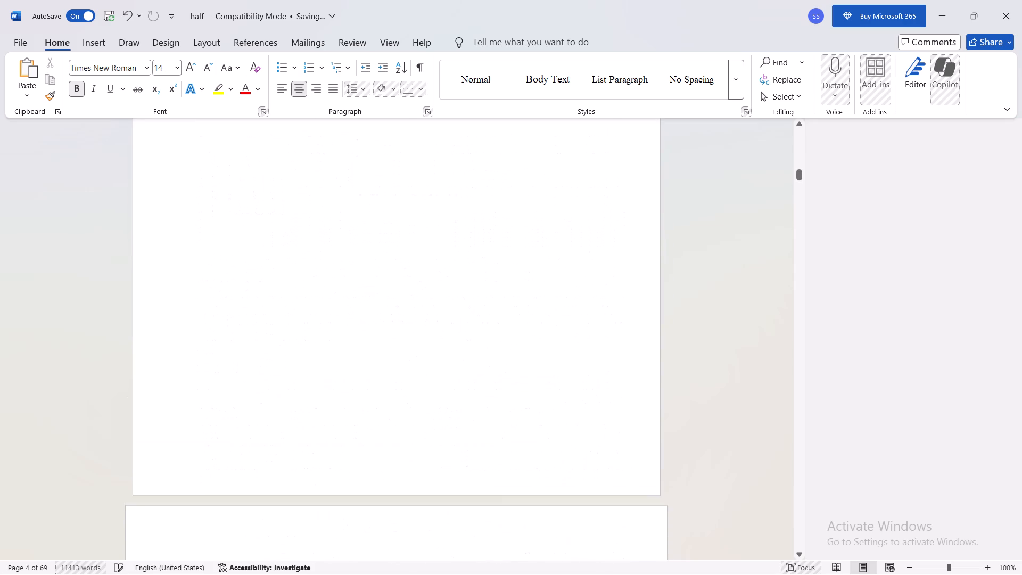
Review the chapter pages from 1. INTRODUCTION through the Design and Analysis Workflow screenshots, checking each footer's page number for continuity.
{"action": "scroll", "coordinate": [354, 344], "scroll_direction": "down", "scroll_amount": 5}
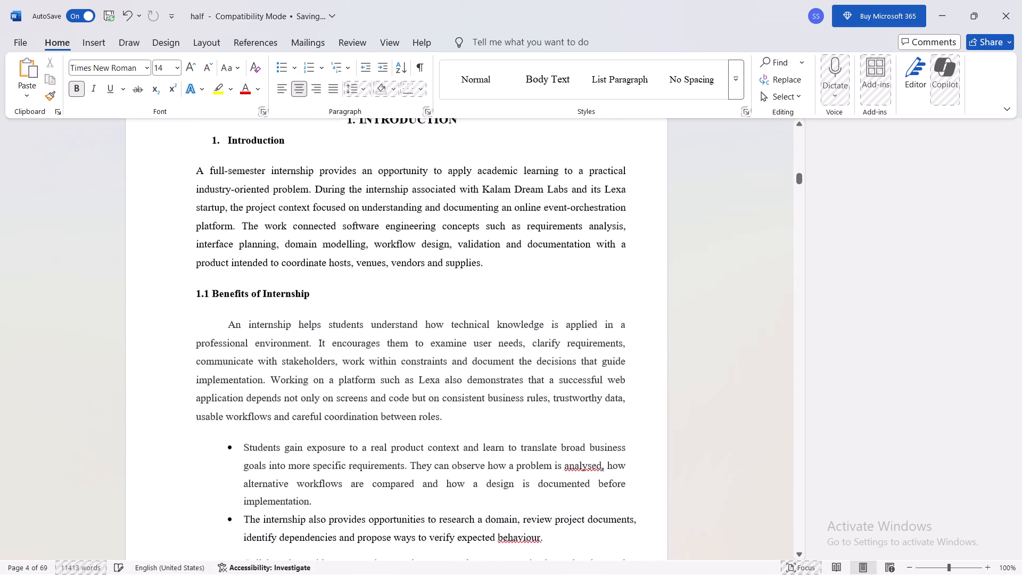
{"action": "scroll", "coordinate": [354, 344], "scroll_direction": "down", "scroll_amount": 6}
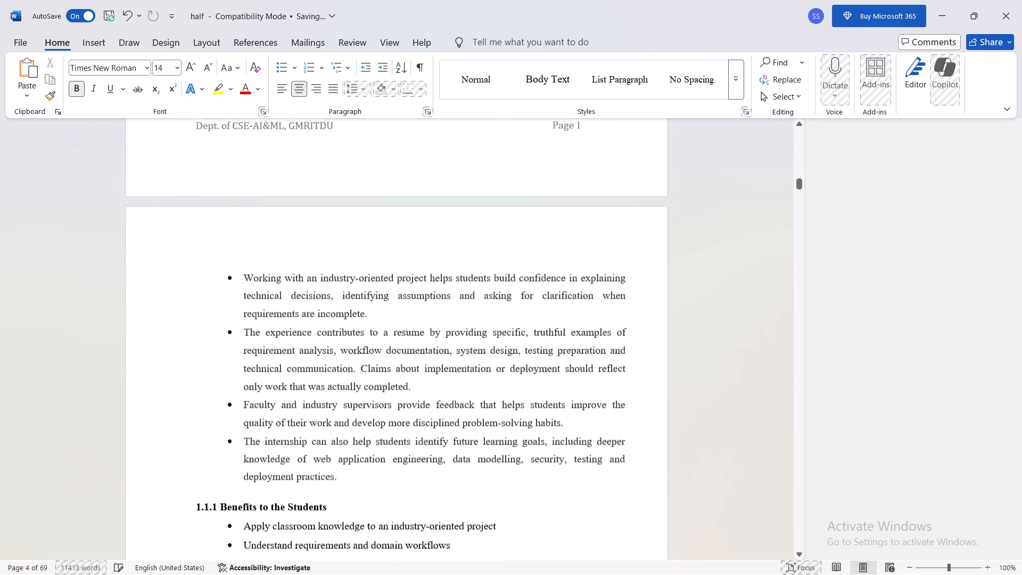
{"action": "scroll", "coordinate": [354, 344], "scroll_direction": "down", "scroll_amount": 6}
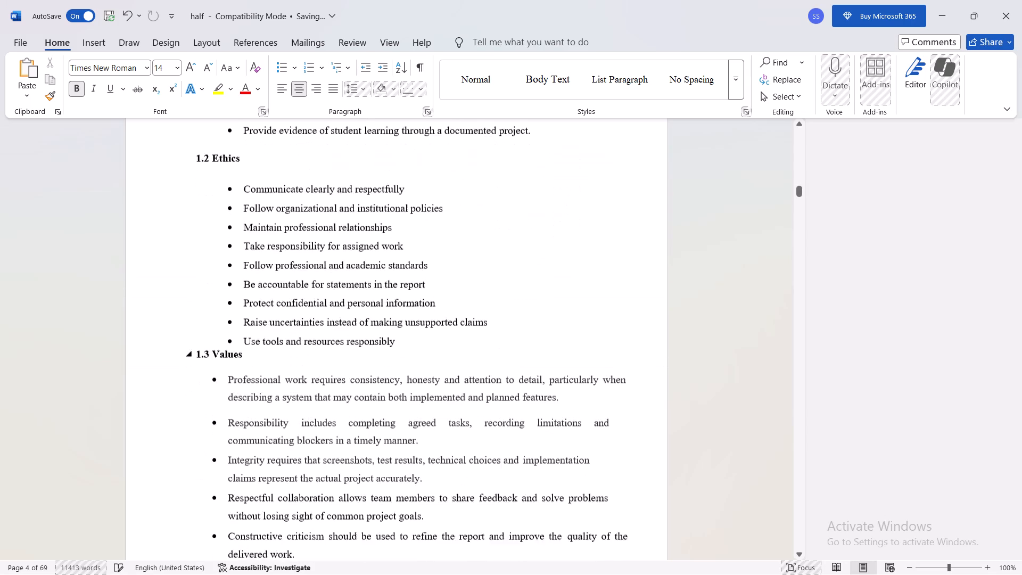
{"action": "scroll", "coordinate": [354, 344], "scroll_direction": "down", "scroll_amount": 5}
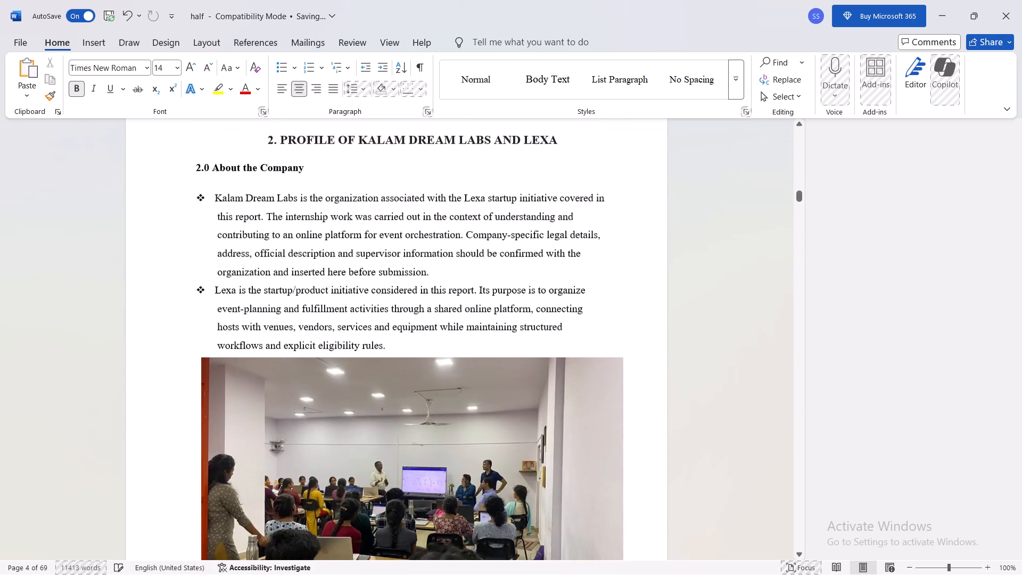
{"action": "scroll", "coordinate": [354, 344], "scroll_direction": "down", "scroll_amount": 5}
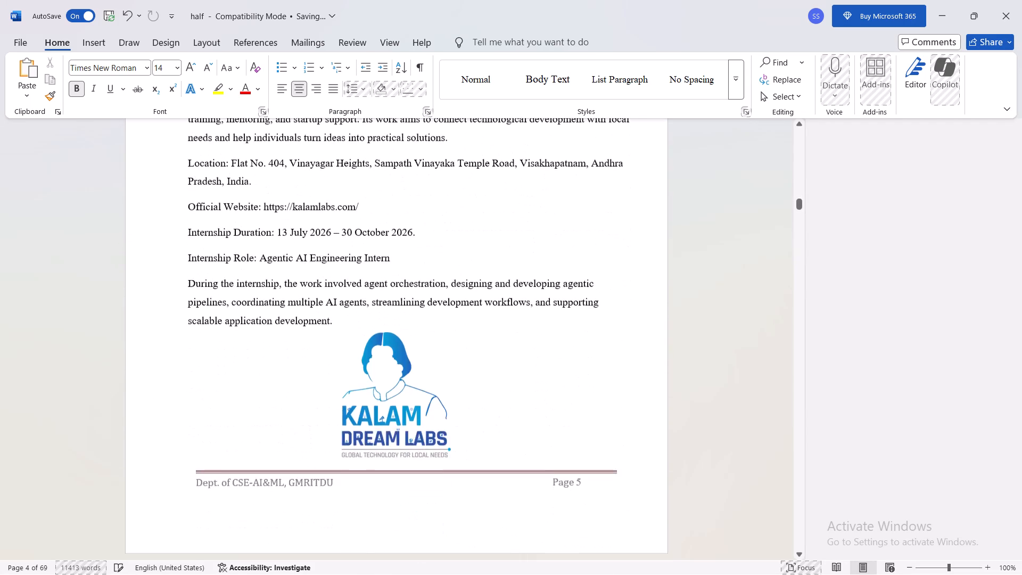
{"action": "scroll", "coordinate": [354, 344], "scroll_direction": "down", "scroll_amount": 5}
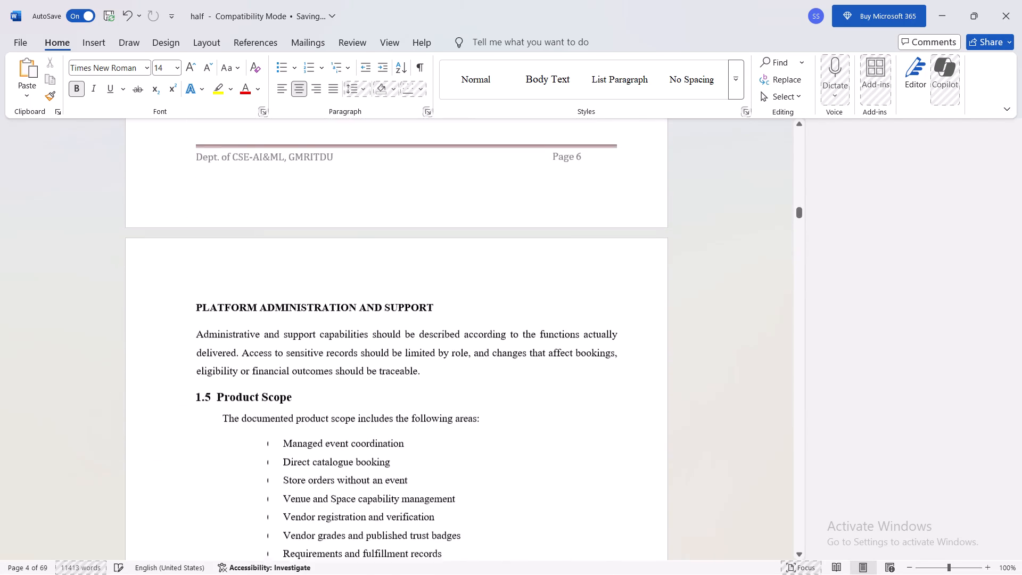
{"action": "scroll", "coordinate": [354, 344], "scroll_direction": "down", "scroll_amount": 5}
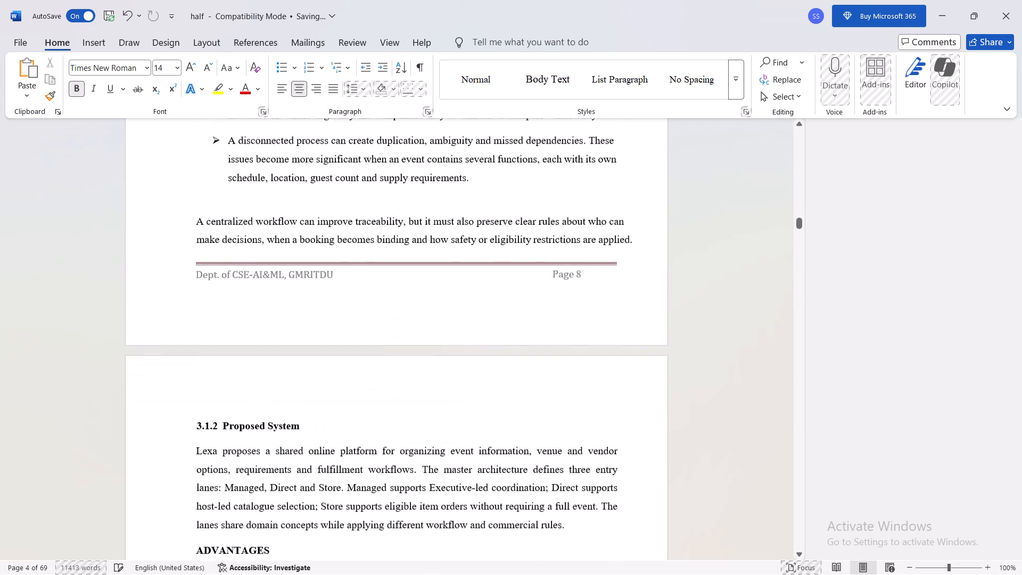
{"action": "scroll", "coordinate": [354, 344], "scroll_direction": "down", "scroll_amount": 5}
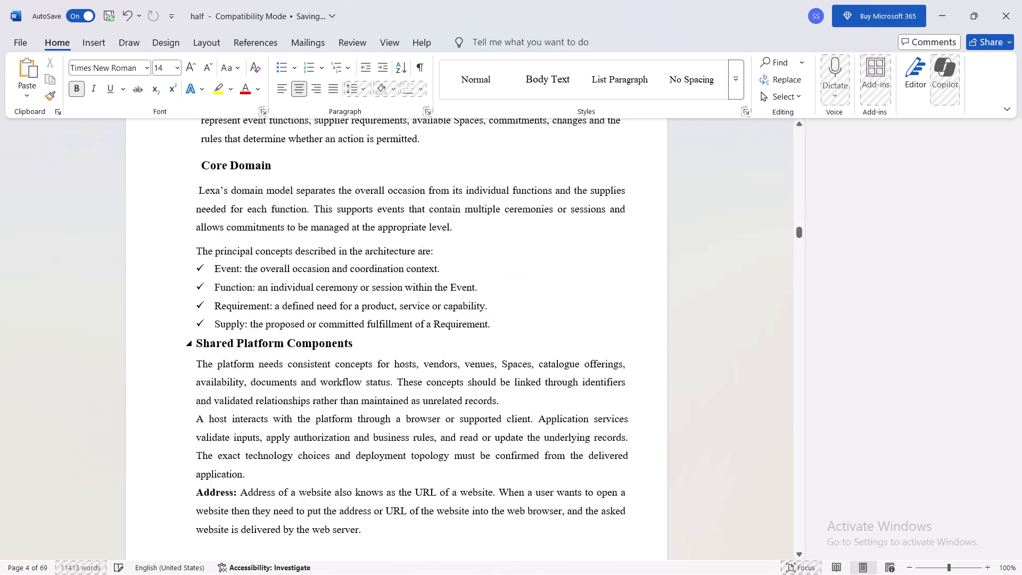
{"action": "scroll", "coordinate": [354, 344], "scroll_direction": "down", "scroll_amount": 4}
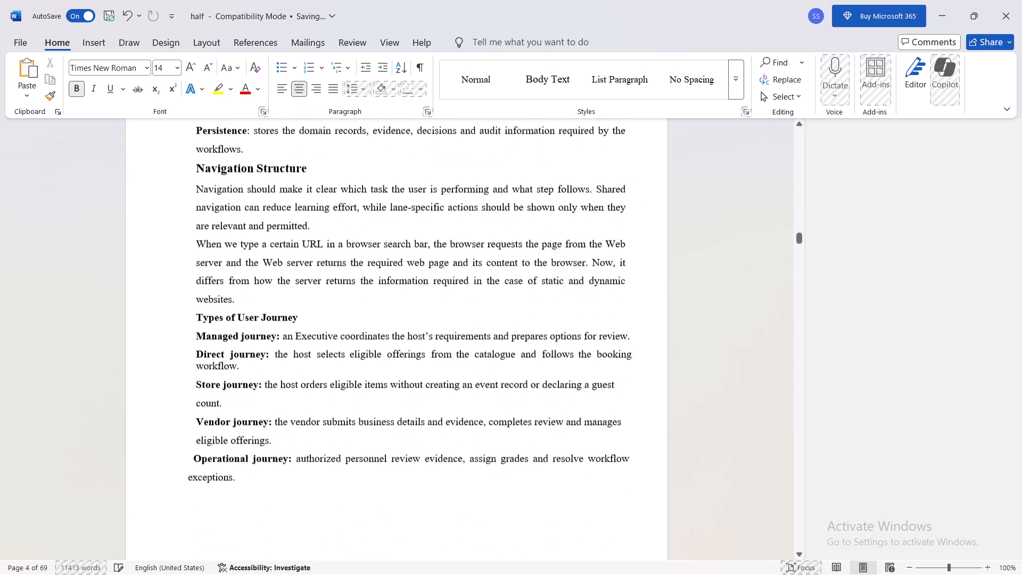
{"action": "scroll", "coordinate": [354, 344], "scroll_direction": "down", "scroll_amount": 4}
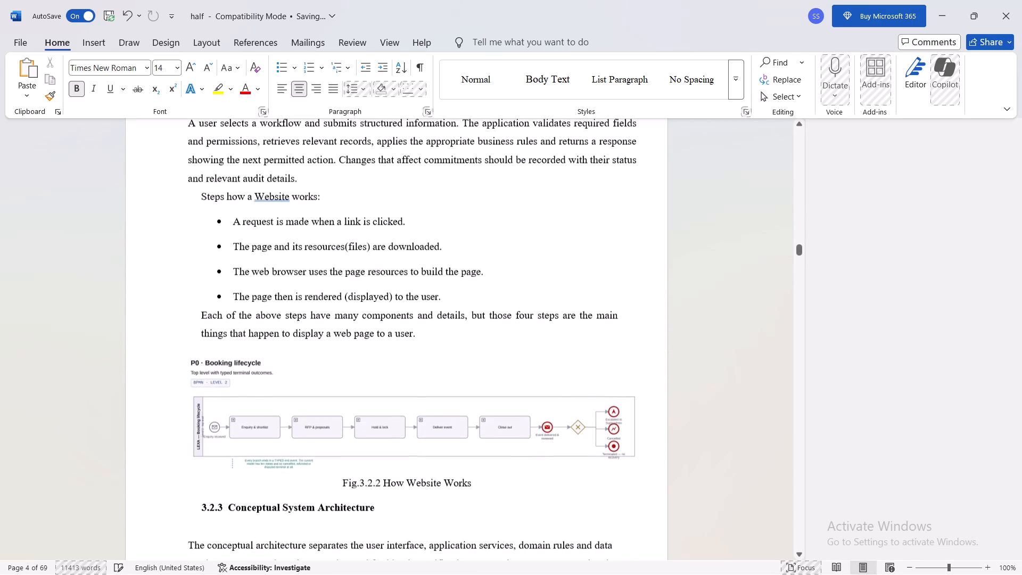
{"action": "scroll", "coordinate": [354, 344], "scroll_direction": "down", "scroll_amount": 2}
{"action": "scroll", "coordinate": [354, 344], "scroll_direction": "up", "scroll_amount": 2}
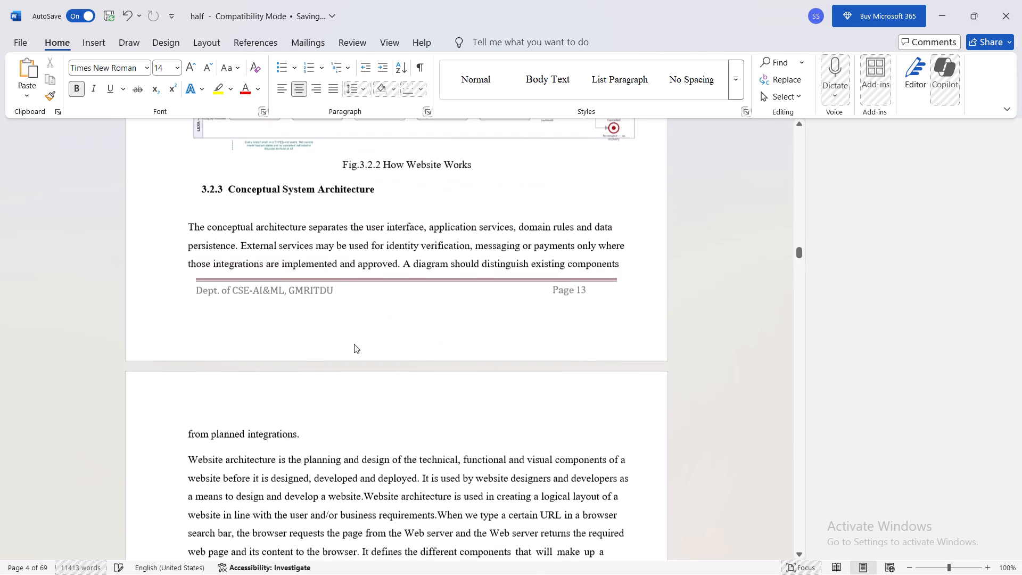
{"action": "scroll", "coordinate": [354, 344], "scroll_direction": "up", "scroll_amount": 4}
{"action": "scroll", "coordinate": [354, 344], "scroll_direction": "down", "scroll_amount": 2}
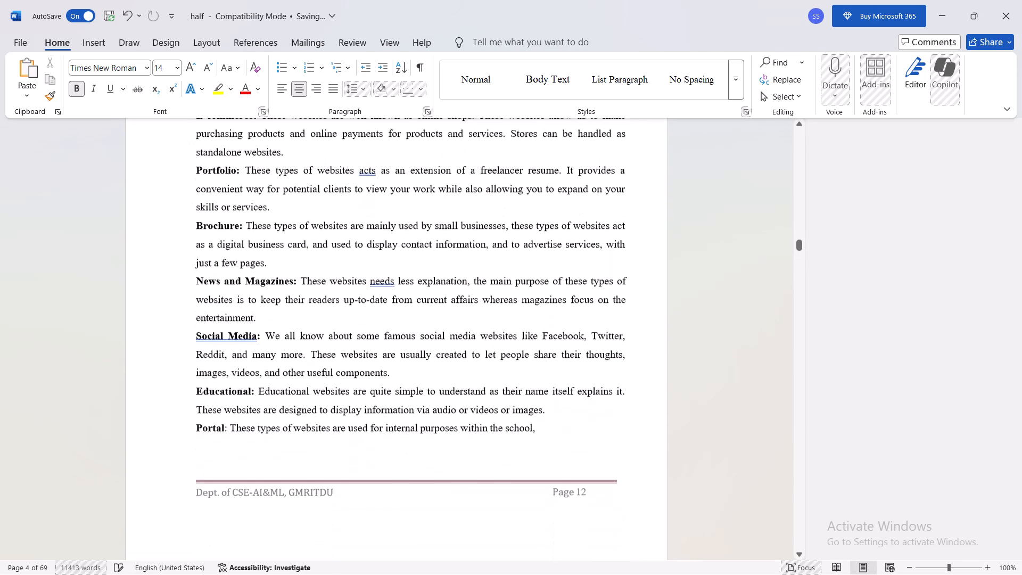
{"action": "scroll", "coordinate": [354, 344], "scroll_direction": "down", "scroll_amount": 5}
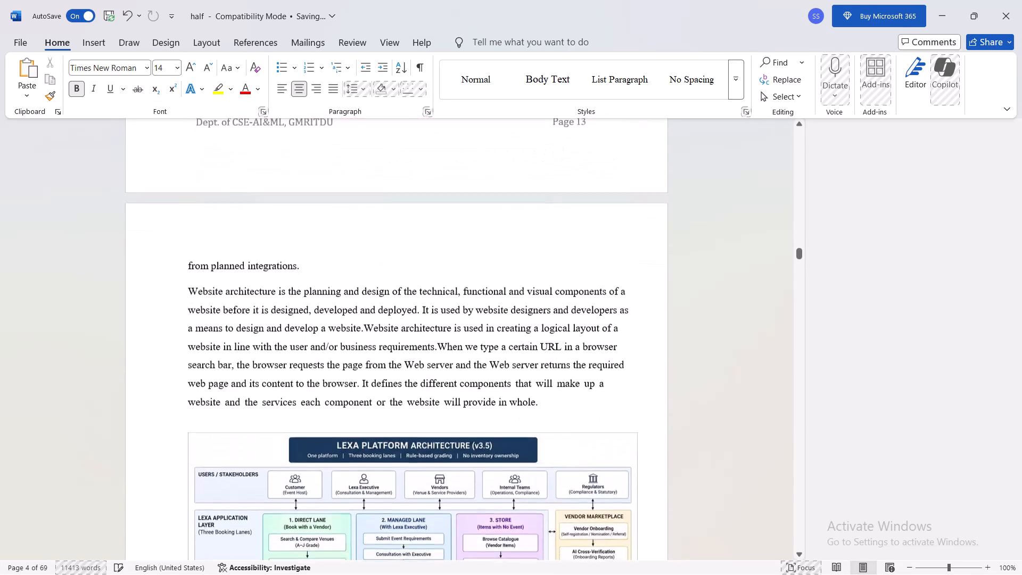
{"action": "scroll", "coordinate": [354, 344], "scroll_direction": "down", "scroll_amount": 6}
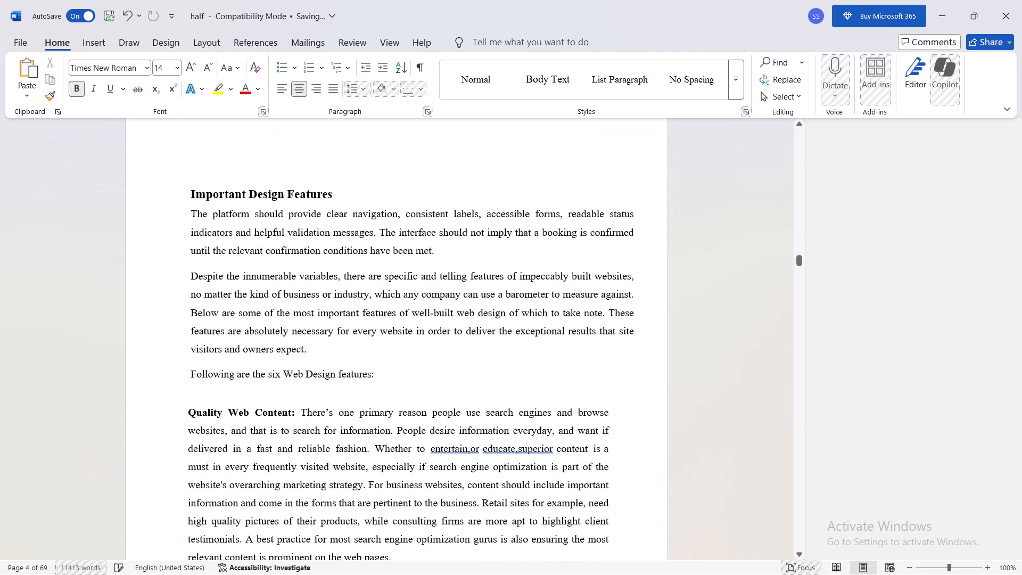
{"action": "scroll", "coordinate": [354, 344], "scroll_direction": "down", "scroll_amount": 6}
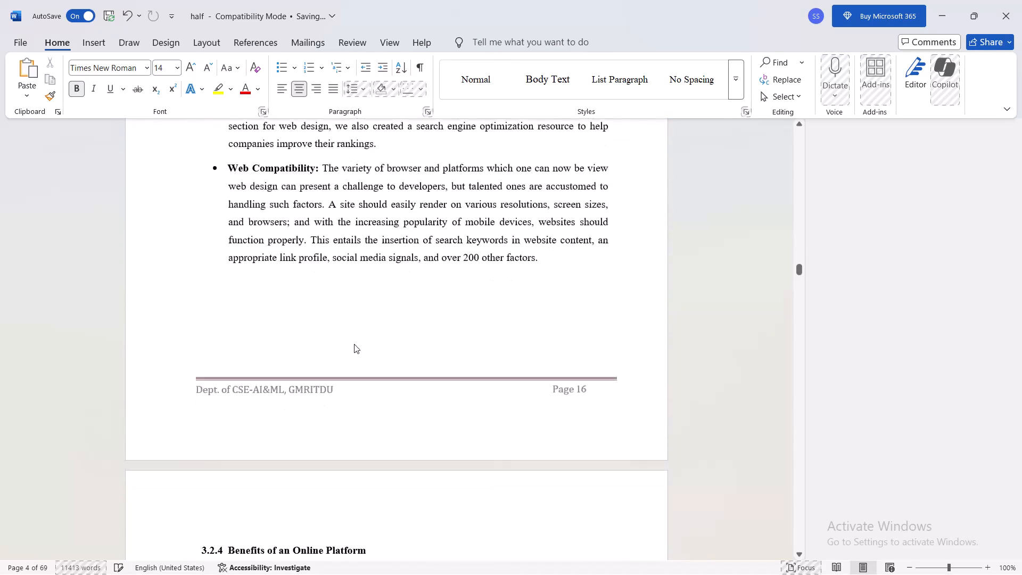
{"action": "scroll", "coordinate": [354, 344], "scroll_direction": "down", "scroll_amount": 6}
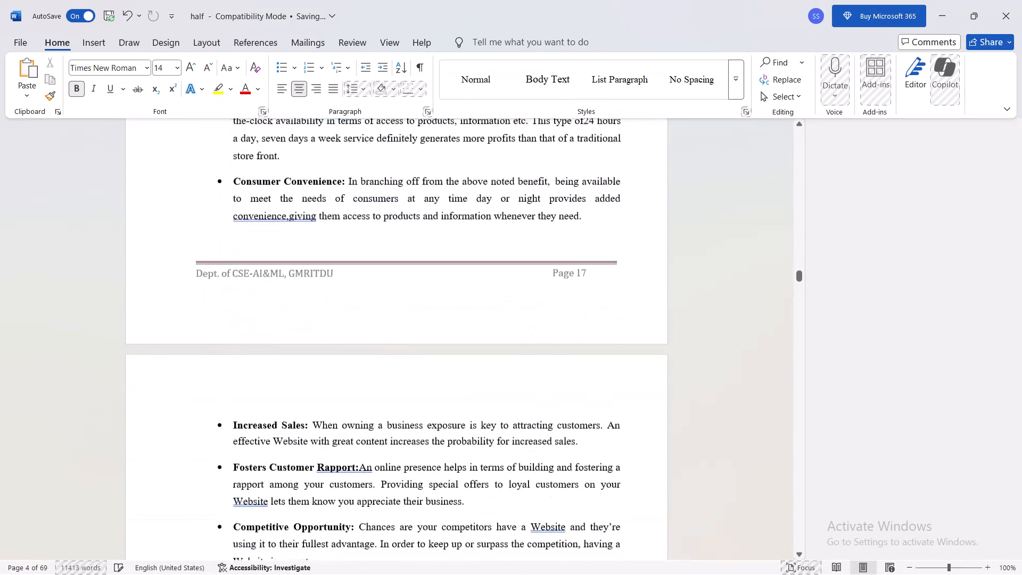
{"action": "scroll", "coordinate": [354, 344], "scroll_direction": "down", "scroll_amount": 6}
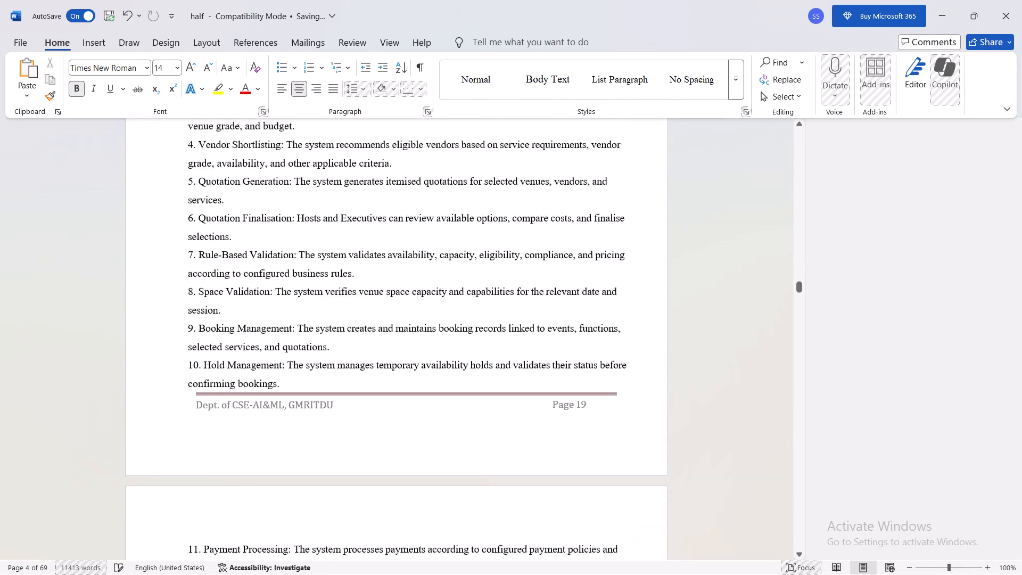
{"action": "scroll", "coordinate": [354, 344], "scroll_direction": "down", "scroll_amount": 6}
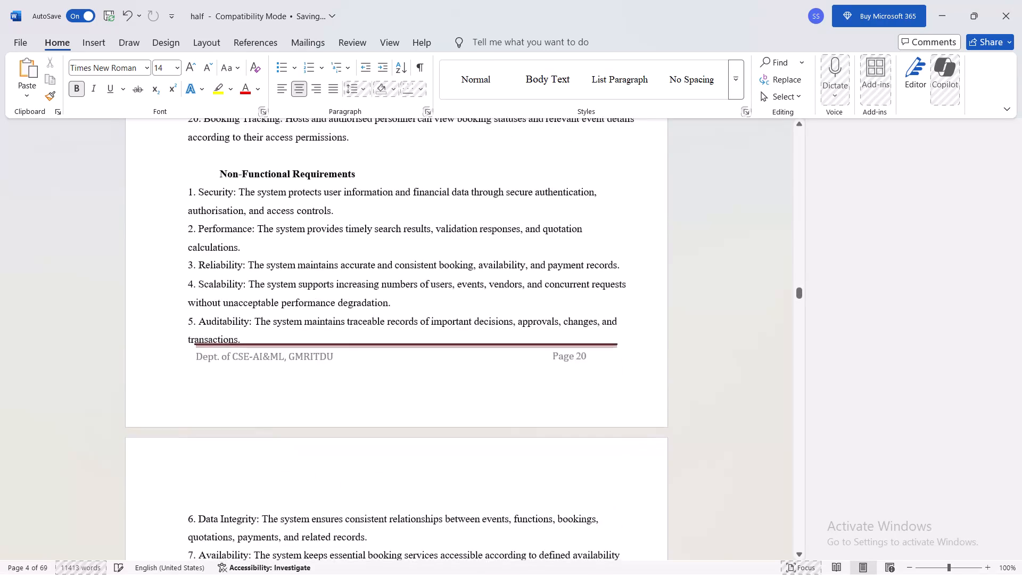
{"action": "scroll", "coordinate": [354, 344], "scroll_direction": "down", "scroll_amount": 6}
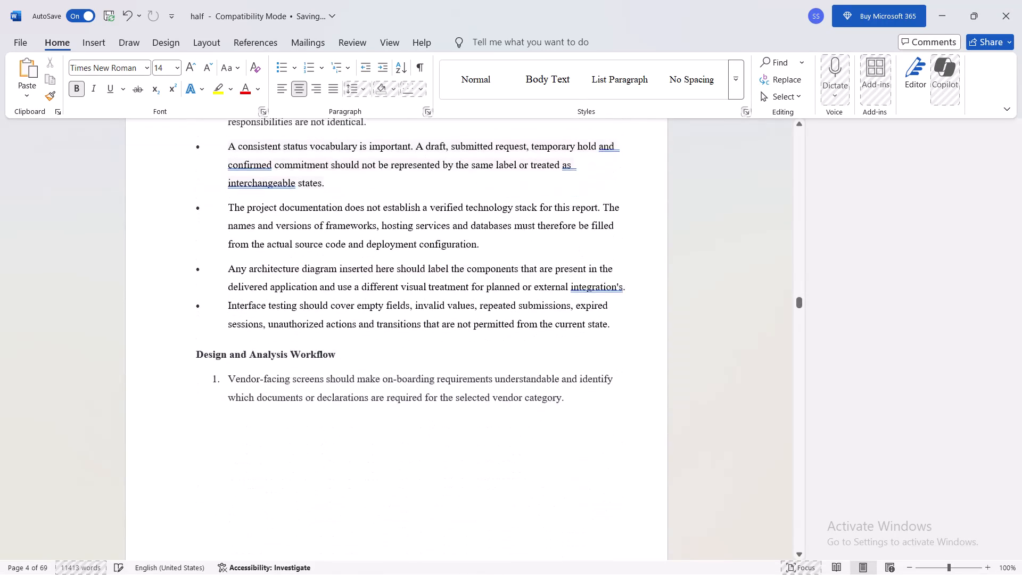
{"action": "scroll", "coordinate": [354, 344], "scroll_direction": "down", "scroll_amount": 5}
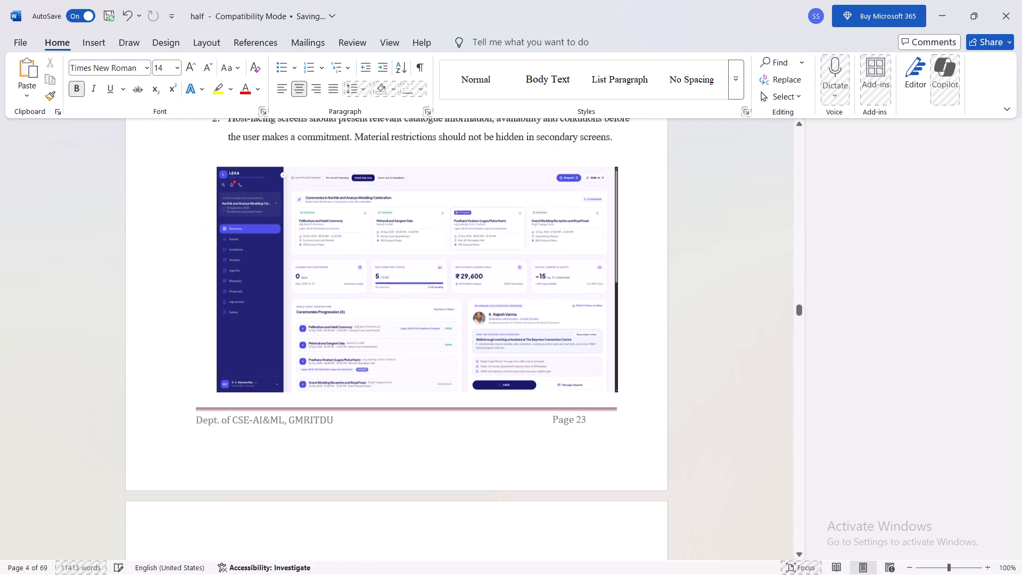
{"action": "scroll", "coordinate": [354, 344], "scroll_direction": "down", "scroll_amount": 3}
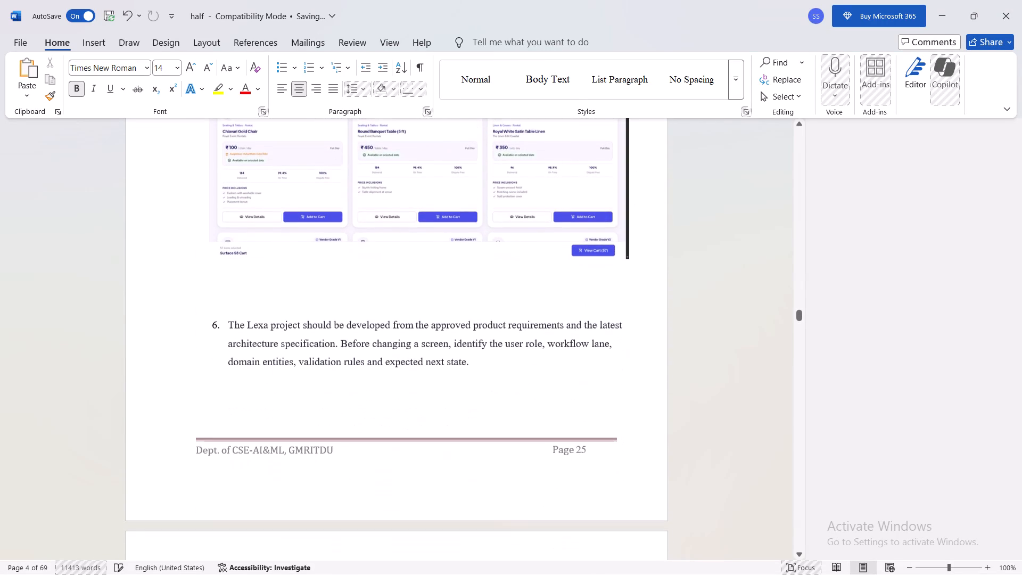
{"action": "scroll", "coordinate": [354, 344], "scroll_direction": "down", "scroll_amount": 2}
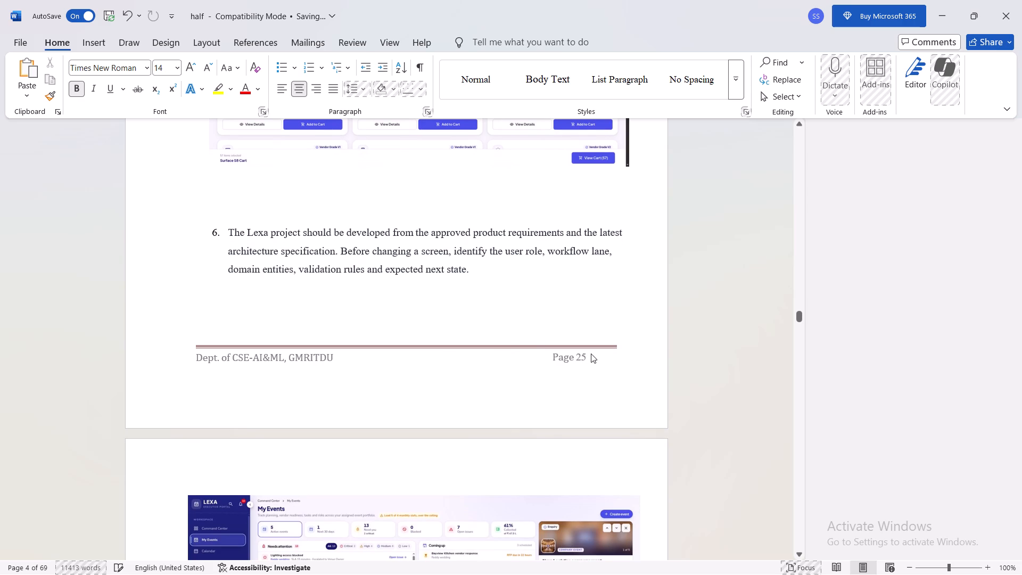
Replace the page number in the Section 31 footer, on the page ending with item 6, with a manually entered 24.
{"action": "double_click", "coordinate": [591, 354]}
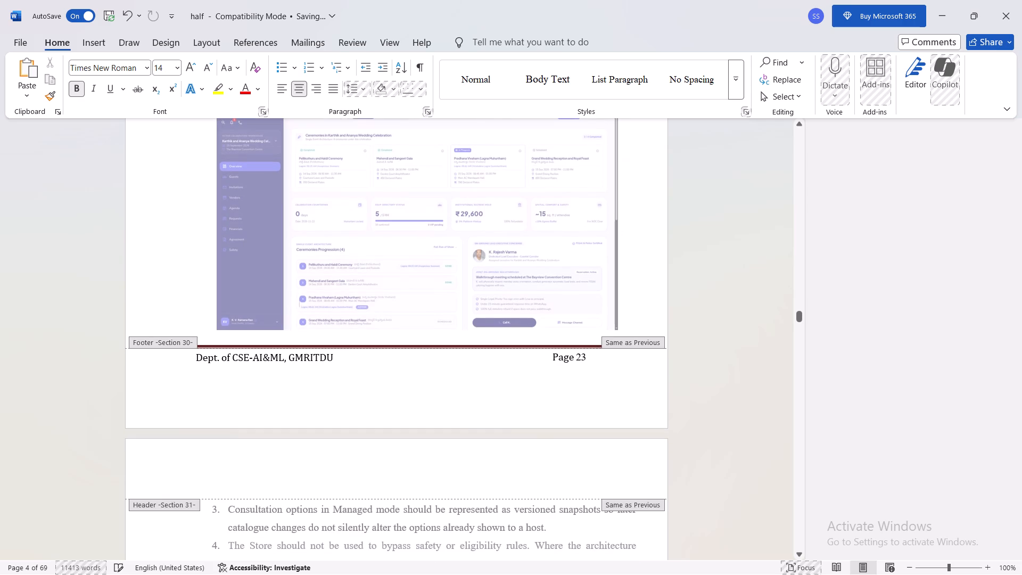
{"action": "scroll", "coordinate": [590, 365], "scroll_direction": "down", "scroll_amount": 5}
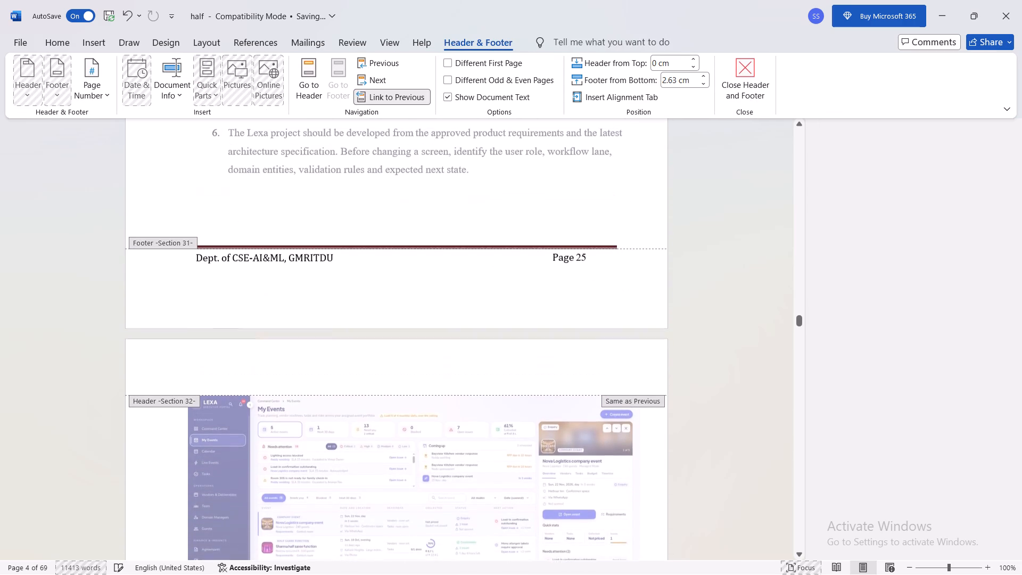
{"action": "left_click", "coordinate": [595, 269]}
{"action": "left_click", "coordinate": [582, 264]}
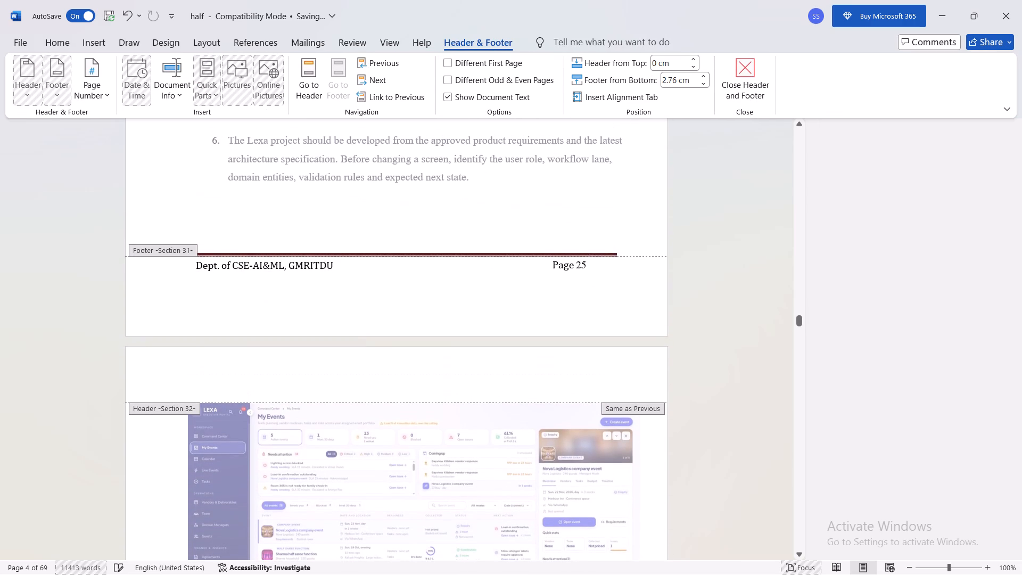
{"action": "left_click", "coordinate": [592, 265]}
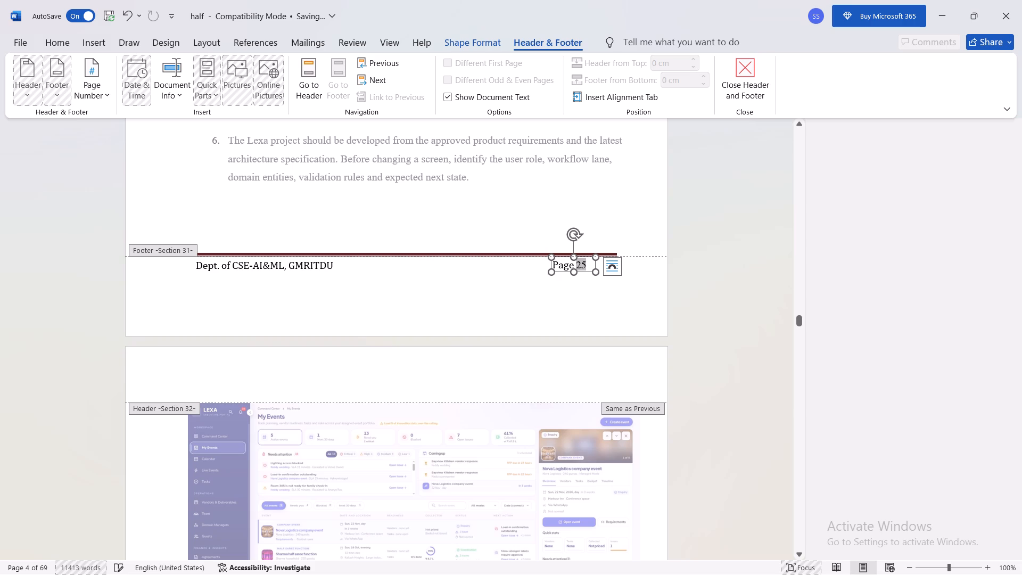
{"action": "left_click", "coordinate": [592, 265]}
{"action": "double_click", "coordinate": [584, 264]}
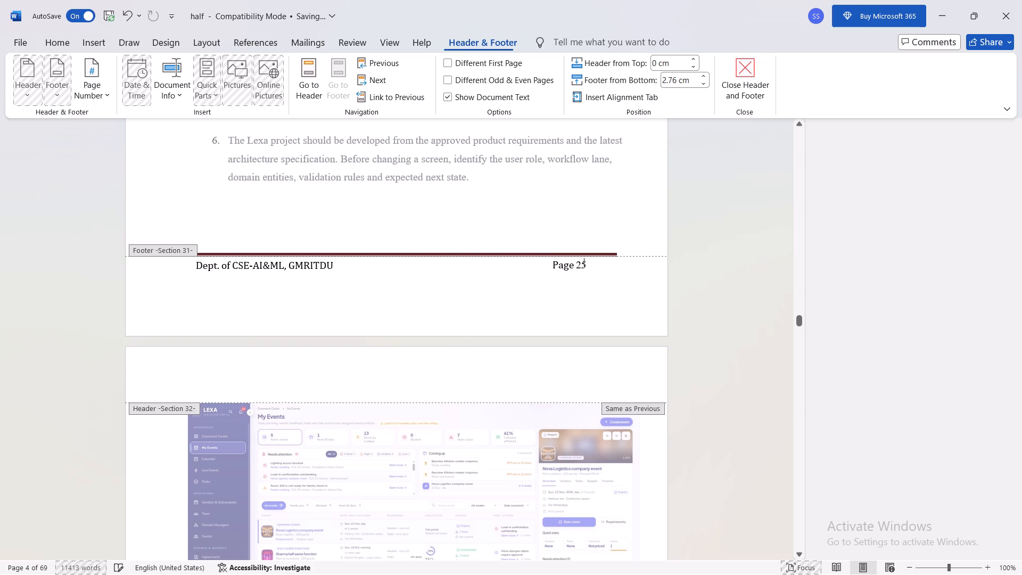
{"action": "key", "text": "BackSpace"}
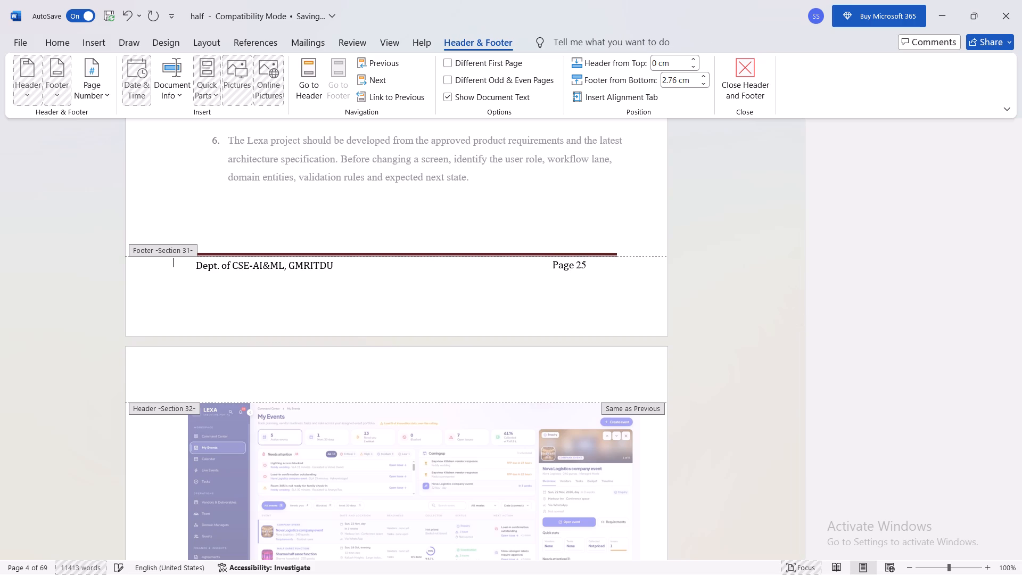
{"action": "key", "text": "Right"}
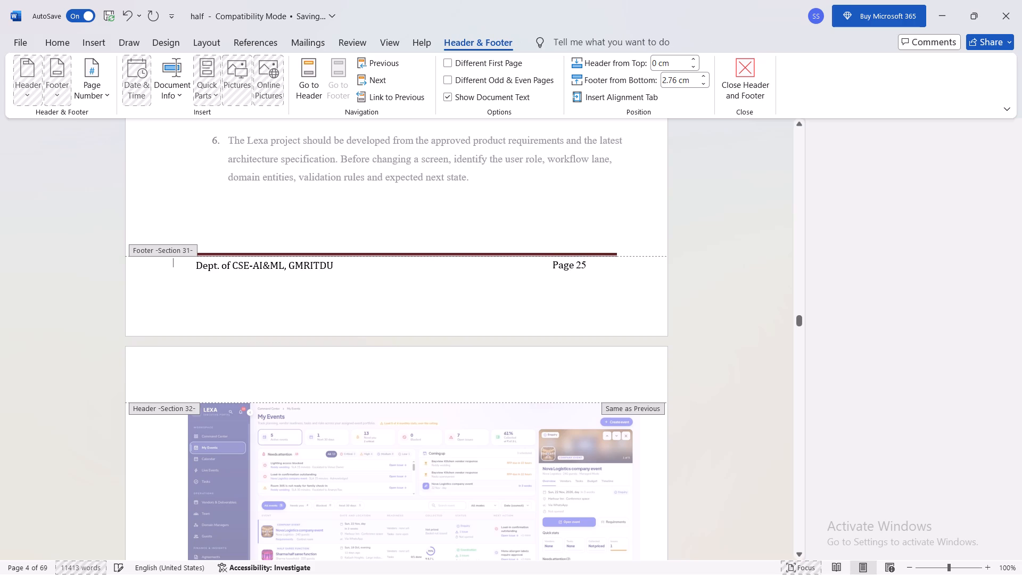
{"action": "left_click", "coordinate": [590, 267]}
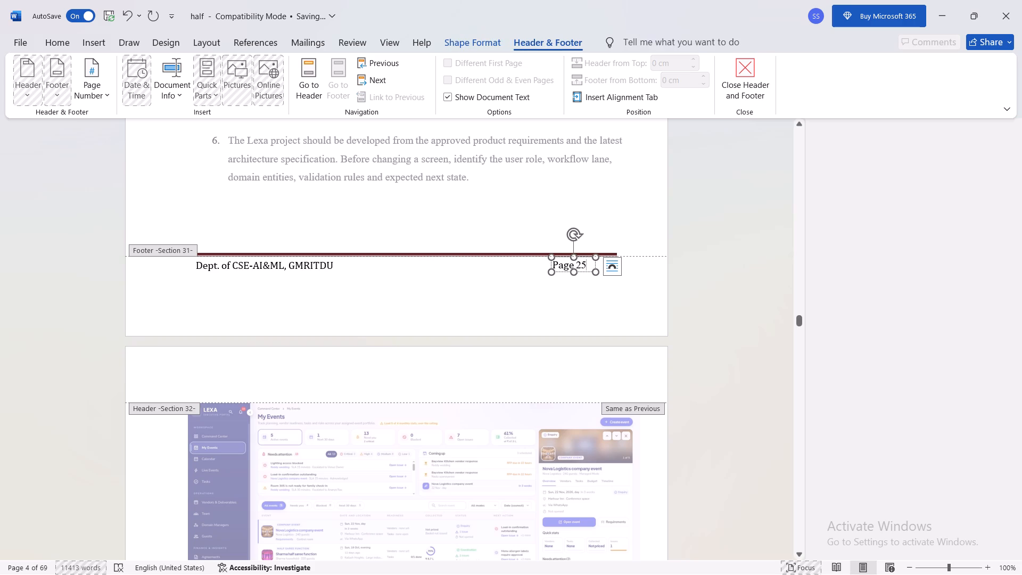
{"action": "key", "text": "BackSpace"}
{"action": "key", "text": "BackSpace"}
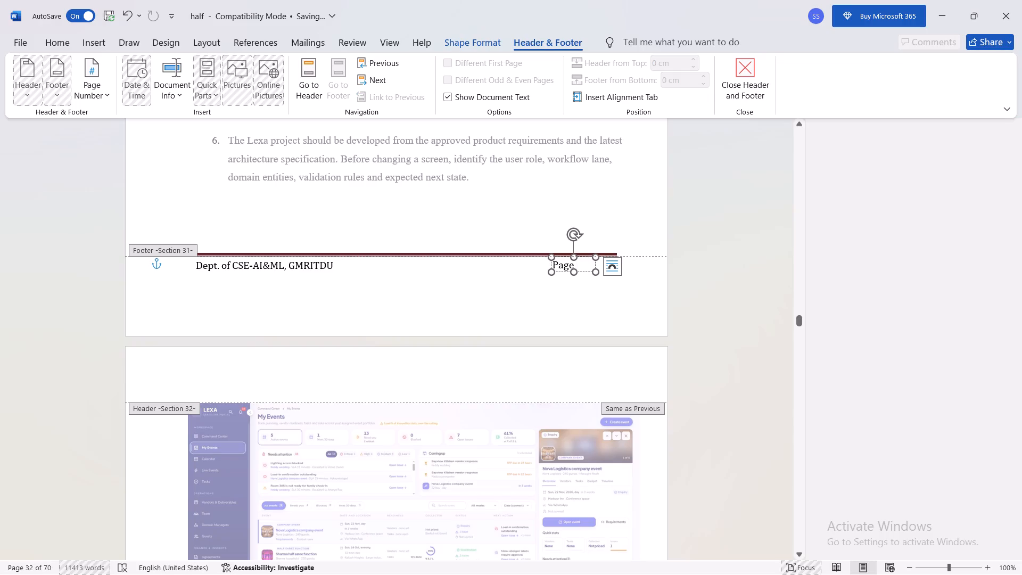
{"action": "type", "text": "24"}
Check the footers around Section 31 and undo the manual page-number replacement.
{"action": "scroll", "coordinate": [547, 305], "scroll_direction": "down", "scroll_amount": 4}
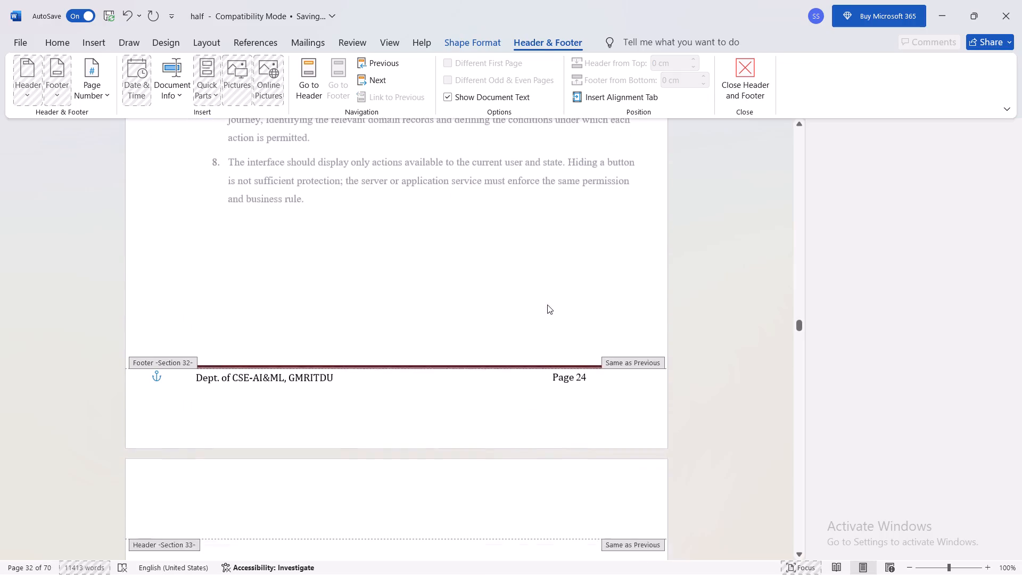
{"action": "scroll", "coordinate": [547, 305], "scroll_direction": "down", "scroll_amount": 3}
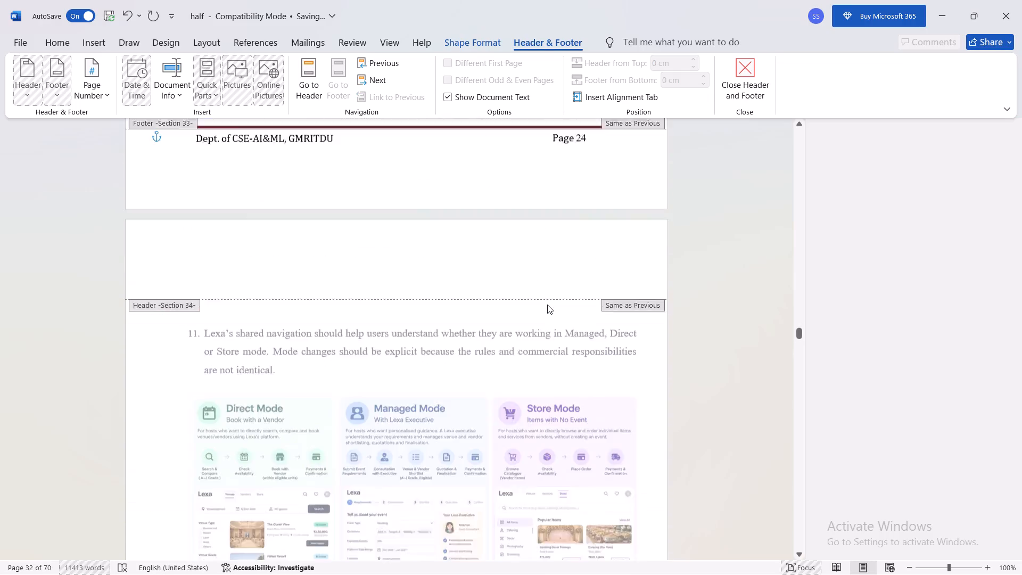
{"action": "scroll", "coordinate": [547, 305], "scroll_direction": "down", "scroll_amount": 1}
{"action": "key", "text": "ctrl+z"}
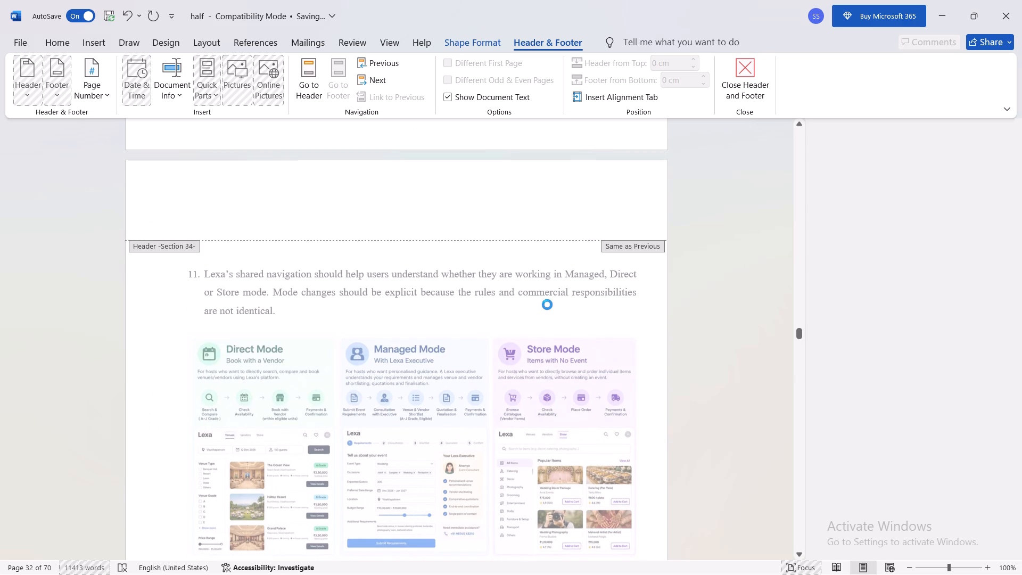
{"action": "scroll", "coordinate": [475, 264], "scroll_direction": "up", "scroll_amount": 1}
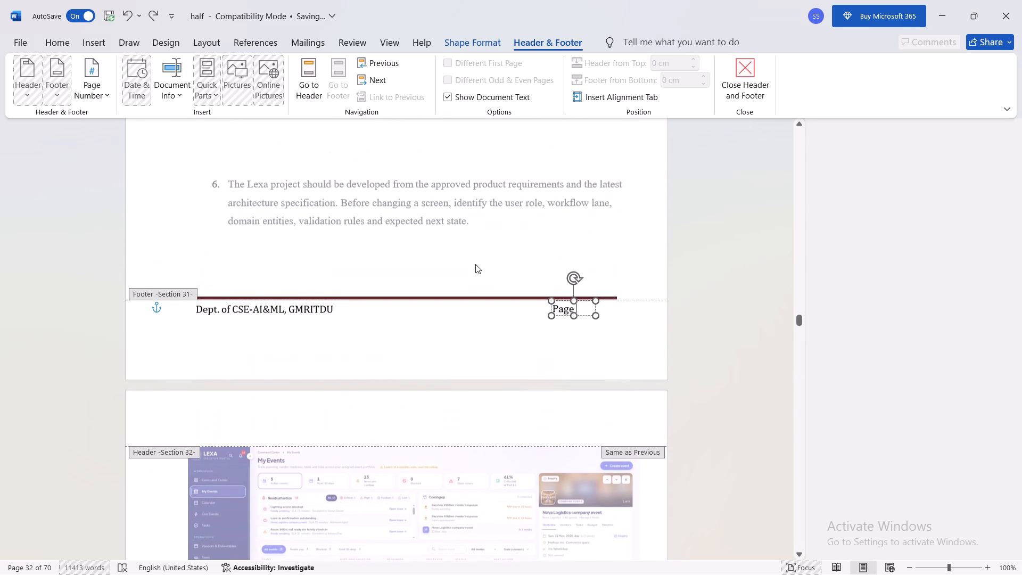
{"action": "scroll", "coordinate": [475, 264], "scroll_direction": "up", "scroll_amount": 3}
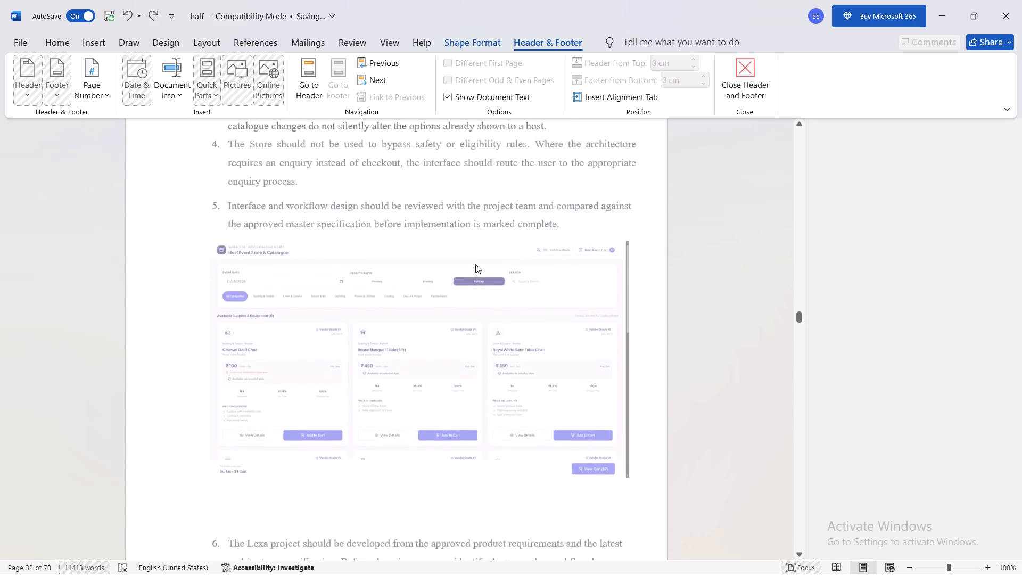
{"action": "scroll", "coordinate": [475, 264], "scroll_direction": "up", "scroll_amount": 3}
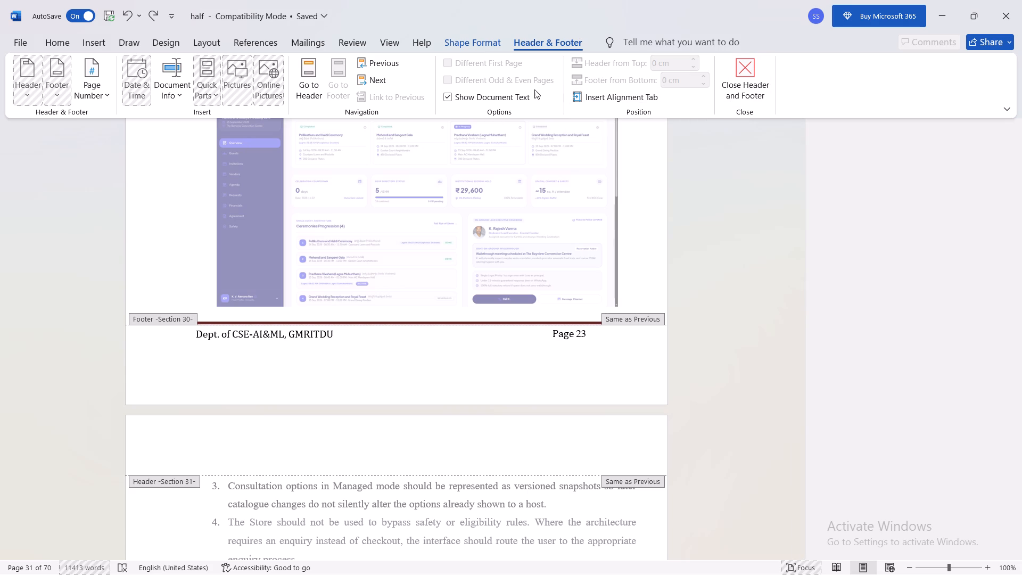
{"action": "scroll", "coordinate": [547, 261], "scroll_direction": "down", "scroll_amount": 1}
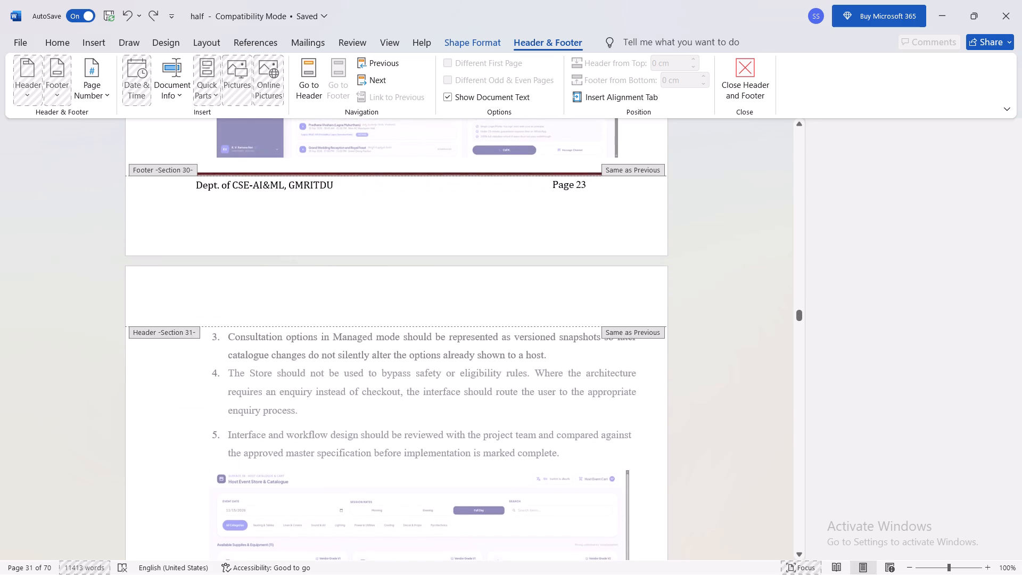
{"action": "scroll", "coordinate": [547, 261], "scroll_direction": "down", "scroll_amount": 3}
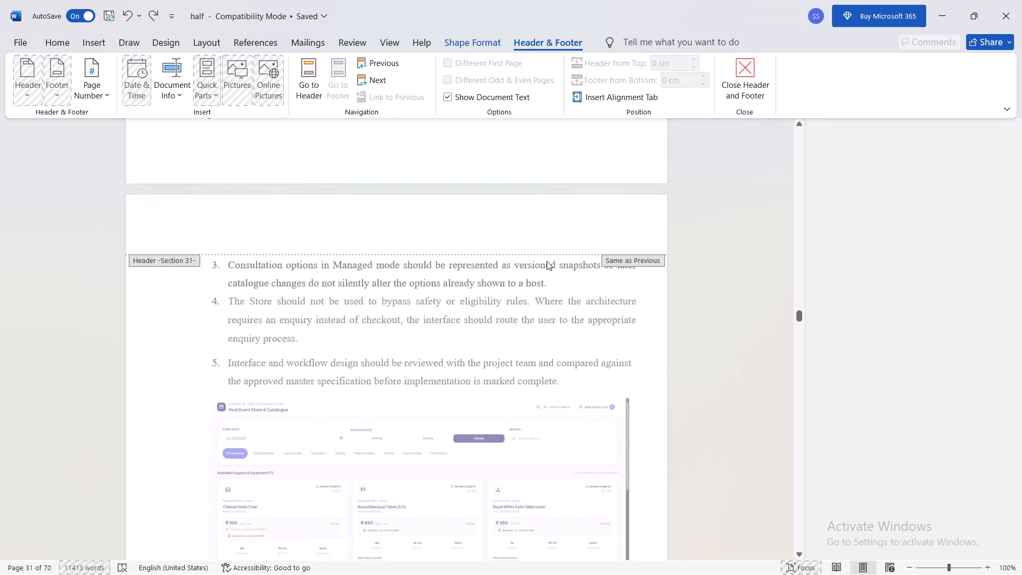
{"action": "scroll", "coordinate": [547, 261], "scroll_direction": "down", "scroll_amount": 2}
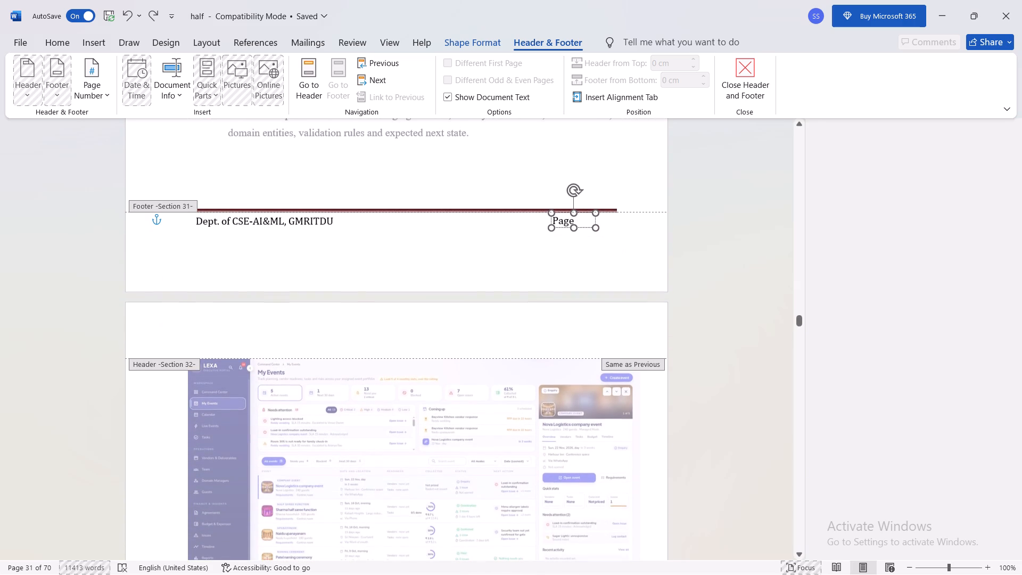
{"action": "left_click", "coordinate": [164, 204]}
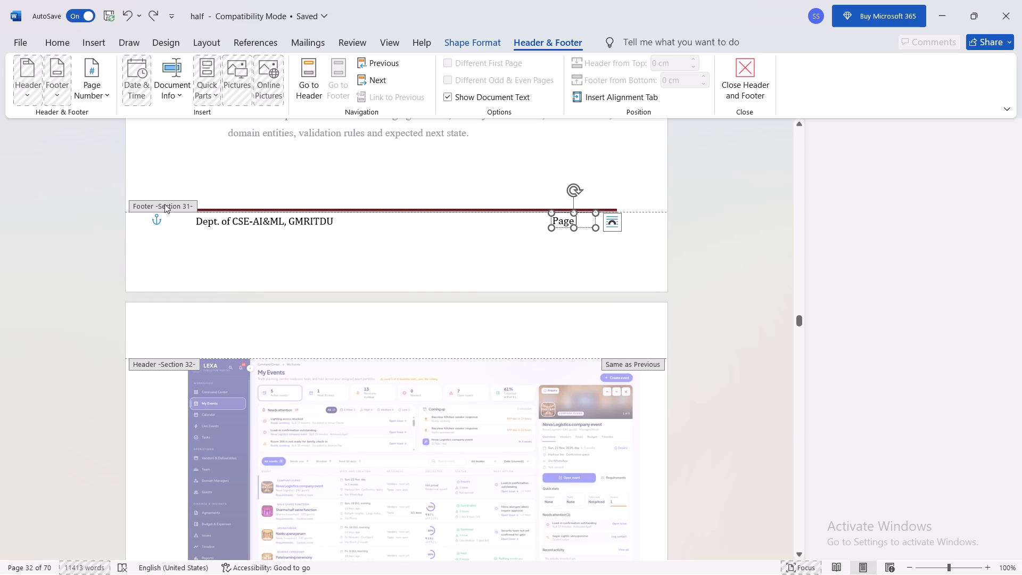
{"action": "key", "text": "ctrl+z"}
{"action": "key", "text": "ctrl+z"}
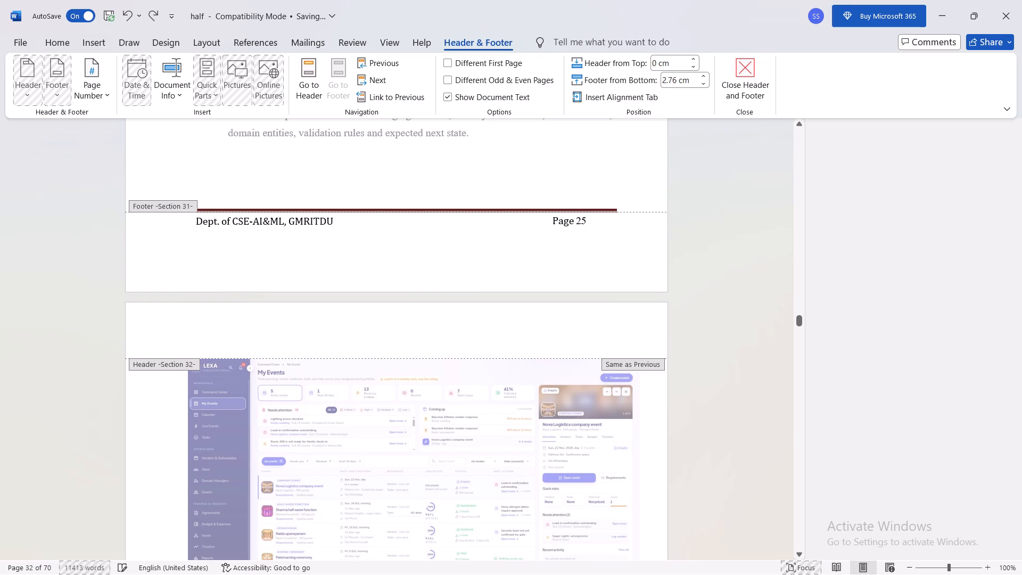
Set the Section 31 page numbering to continue from the previous section instead of starting at a fixed number.
{"action": "scroll", "coordinate": [435, 254], "scroll_direction": "up", "scroll_amount": 1}
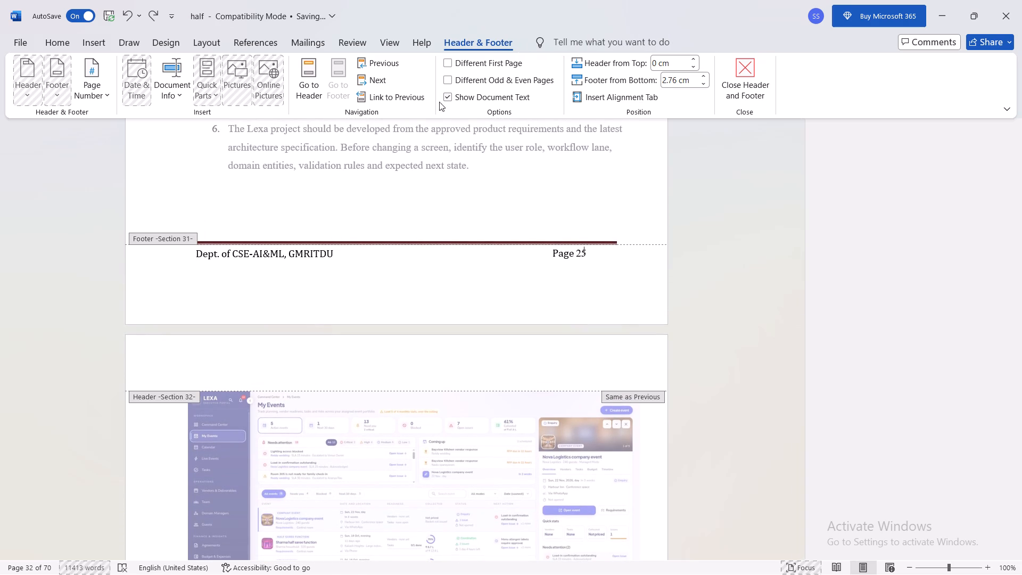
{"action": "left_click", "coordinate": [95, 97]}
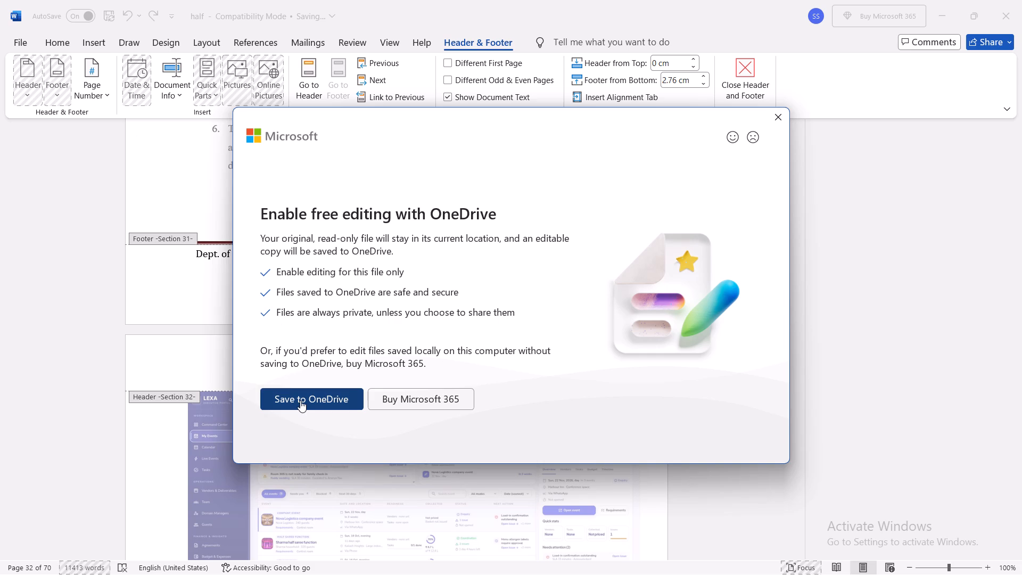
{"action": "left_click", "coordinate": [780, 118]}
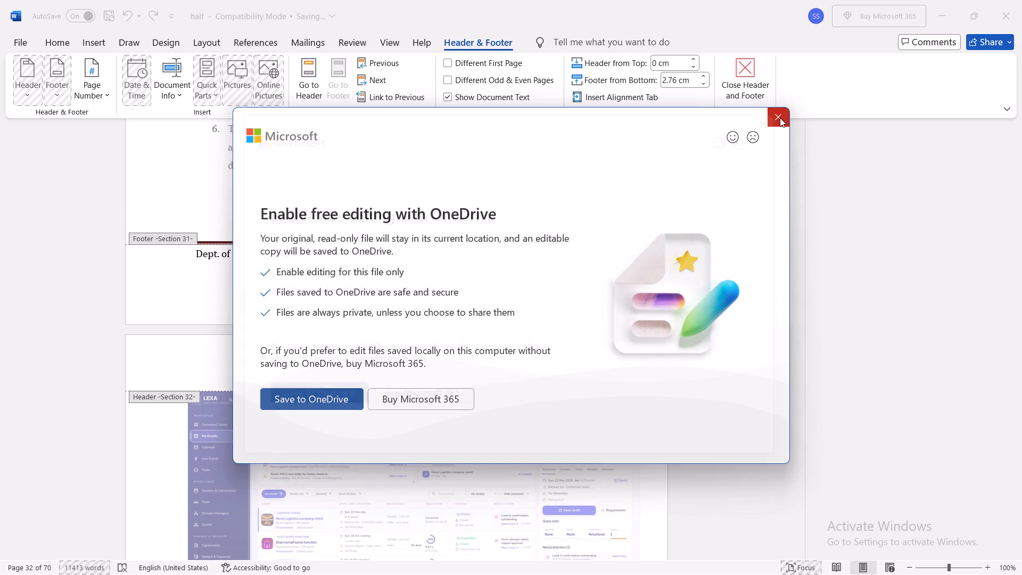
{"action": "left_click", "coordinate": [788, 118]}
{"action": "left_click", "coordinate": [106, 94]}
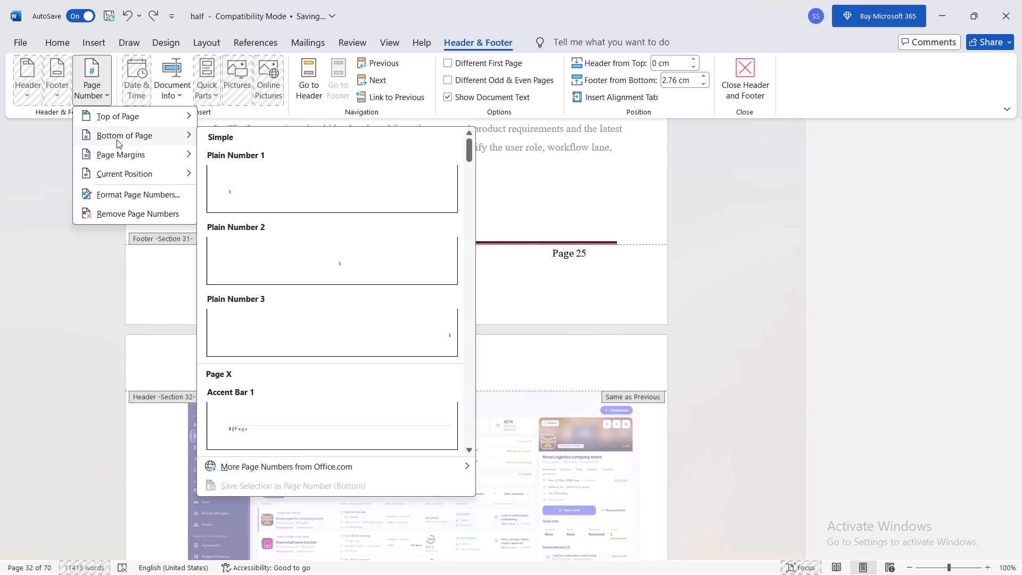
{"action": "left_click", "coordinate": [122, 199]}
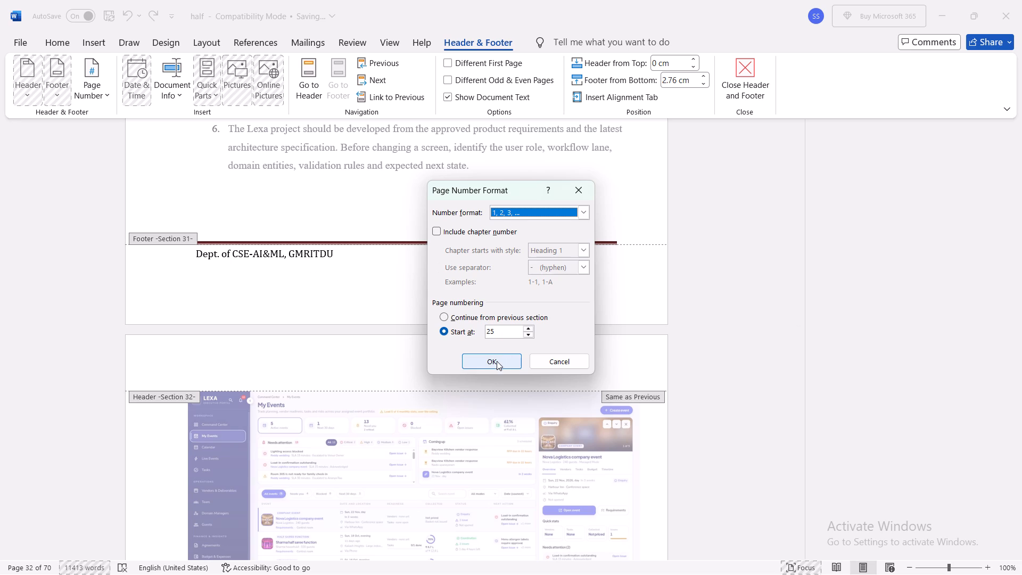
{"action": "left_click", "coordinate": [501, 328]}
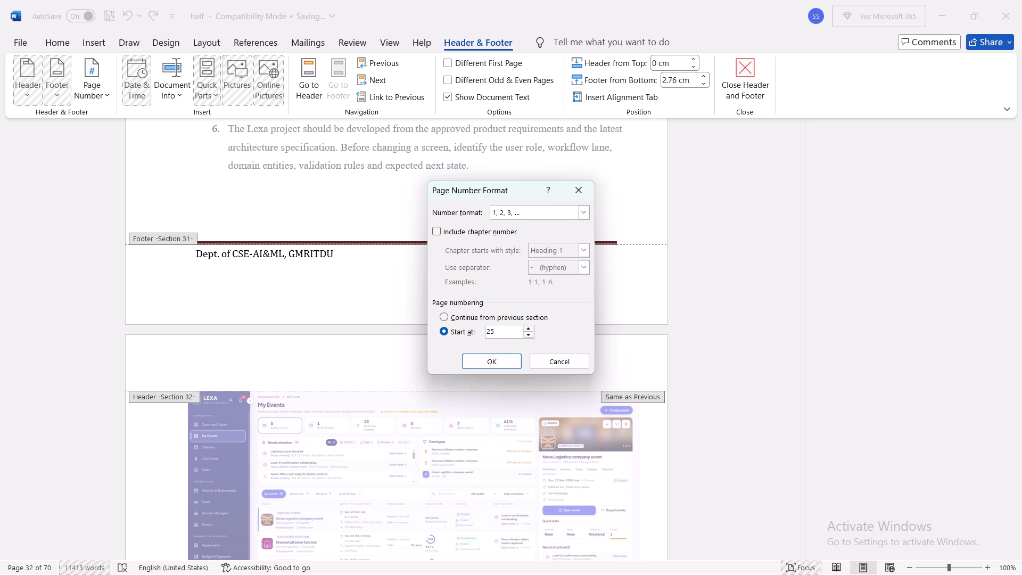
{"action": "left_click", "coordinate": [442, 315]}
{"action": "left_click", "coordinate": [489, 367]}
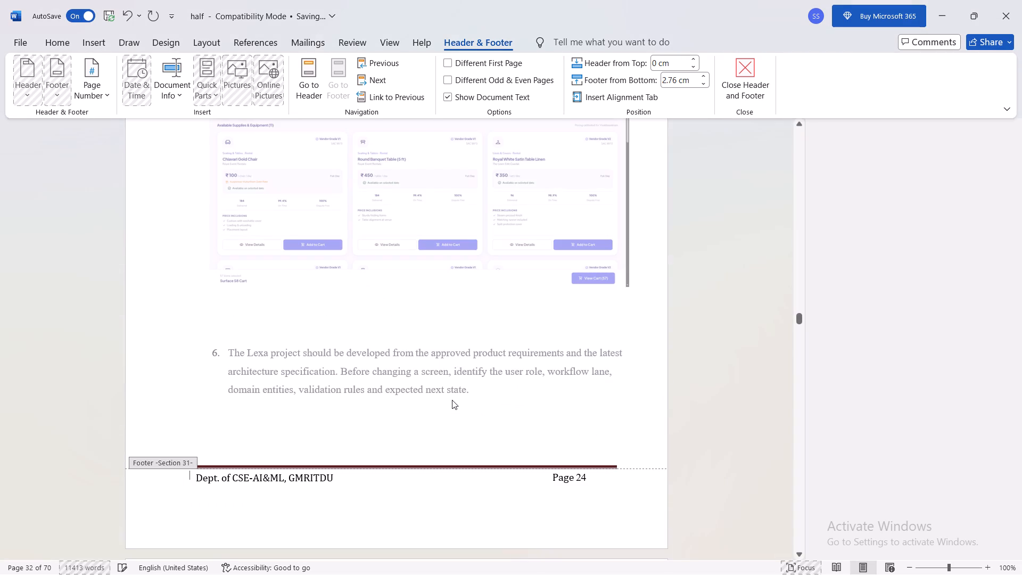
Check the page numbers in the footers following Section 31 and exit footer editing to return to the document body.
{"action": "scroll", "coordinate": [452, 400], "scroll_direction": "down", "scroll_amount": 11}
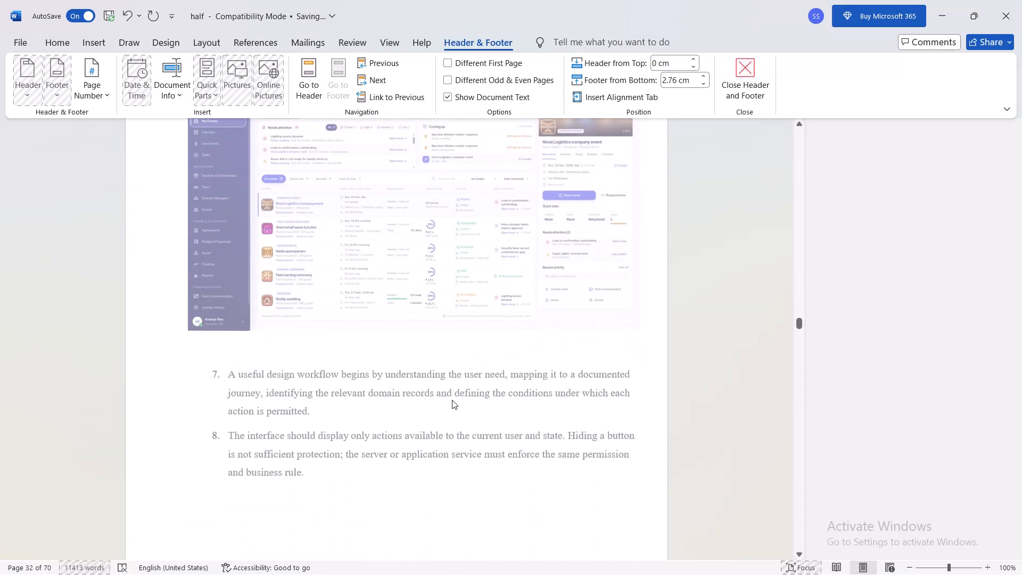
{"action": "scroll", "coordinate": [452, 400], "scroll_direction": "down", "scroll_amount": 2}
{"action": "left_click", "coordinate": [460, 305]}
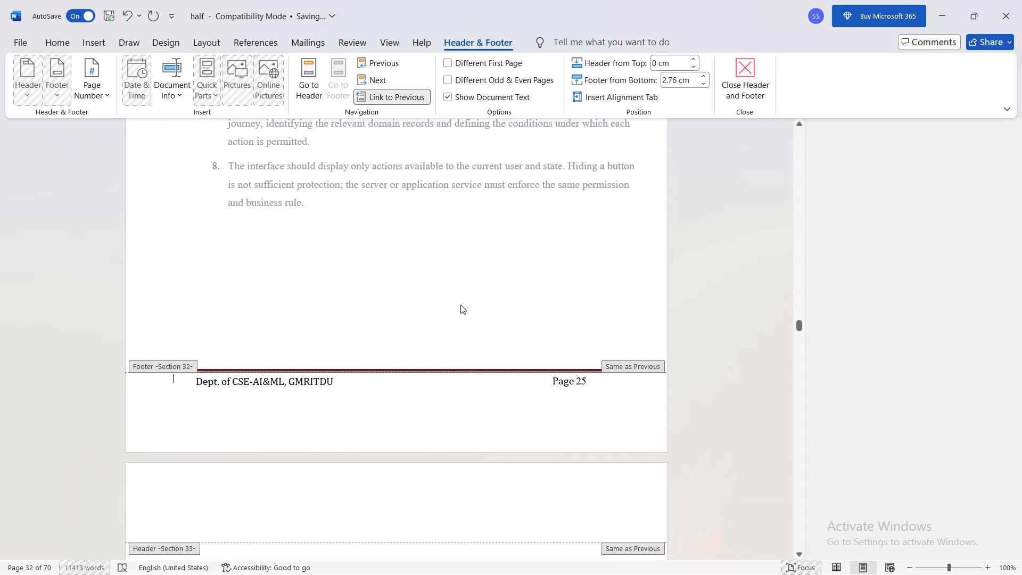
{"action": "double_click", "coordinate": [460, 305]}
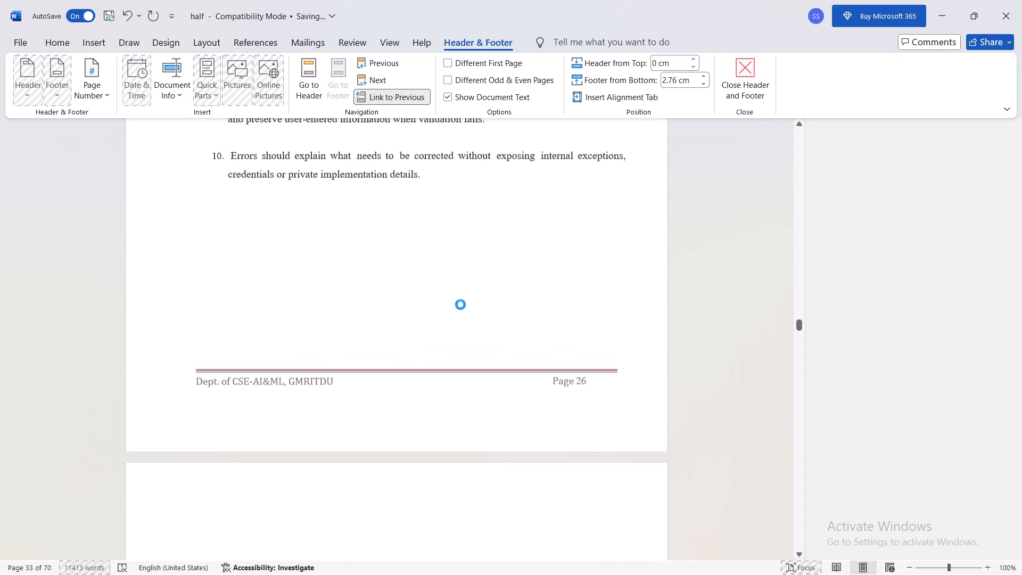
Review the footers from the page with items 9 and 10 through the workflow and validation pages for continuous page numbering.
{"action": "scroll", "coordinate": [456, 296], "scroll_direction": "down", "scroll_amount": 1}
{"action": "scroll", "coordinate": [456, 296], "scroll_direction": "up", "scroll_amount": 2}
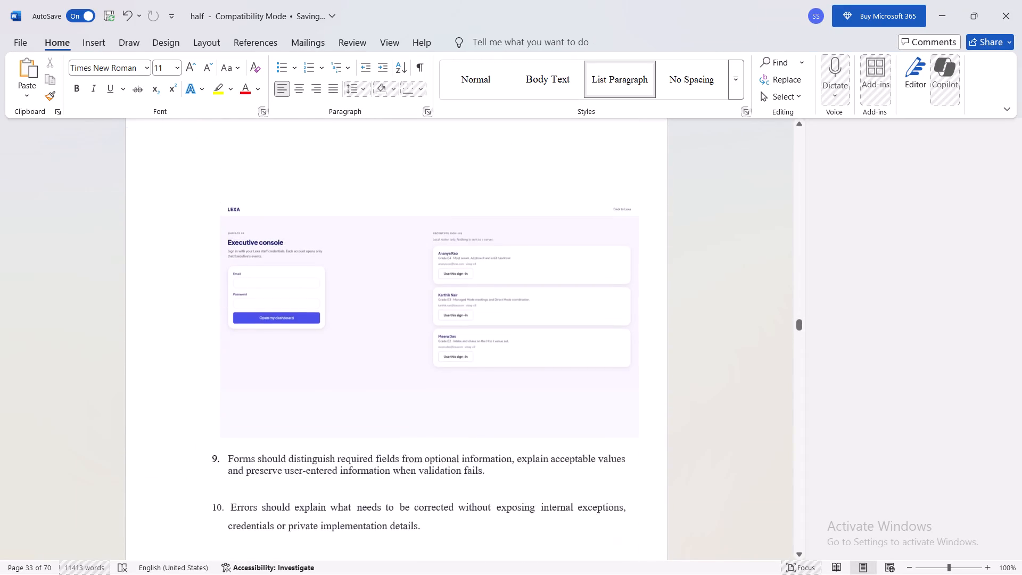
{"action": "scroll", "coordinate": [456, 296], "scroll_direction": "up", "scroll_amount": 1}
{"action": "scroll", "coordinate": [456, 296], "scroll_direction": "down", "scroll_amount": 3}
{"action": "scroll", "coordinate": [456, 296], "scroll_direction": "up", "scroll_amount": 1}
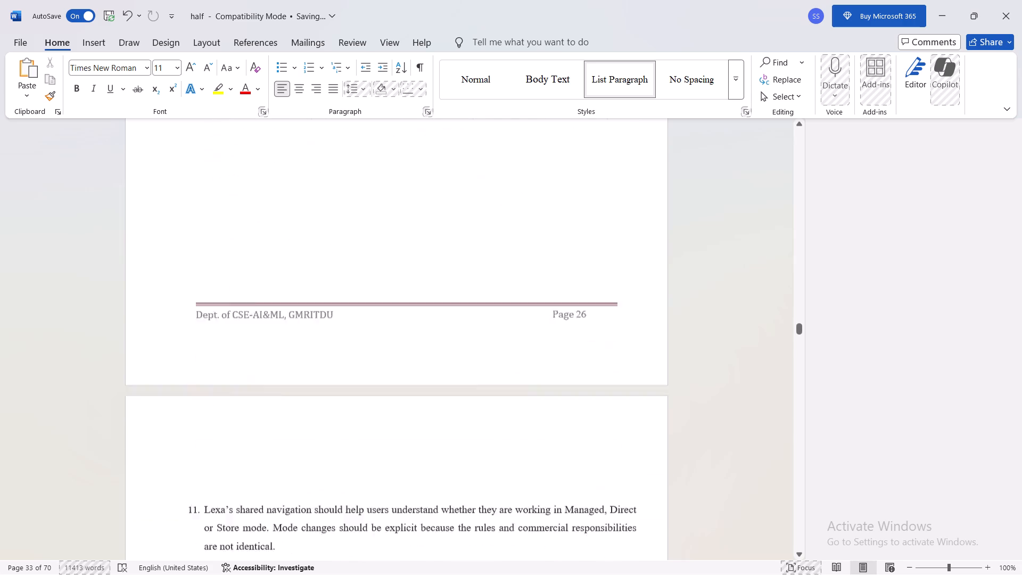
{"action": "scroll", "coordinate": [456, 296], "scroll_direction": "up", "scroll_amount": 4}
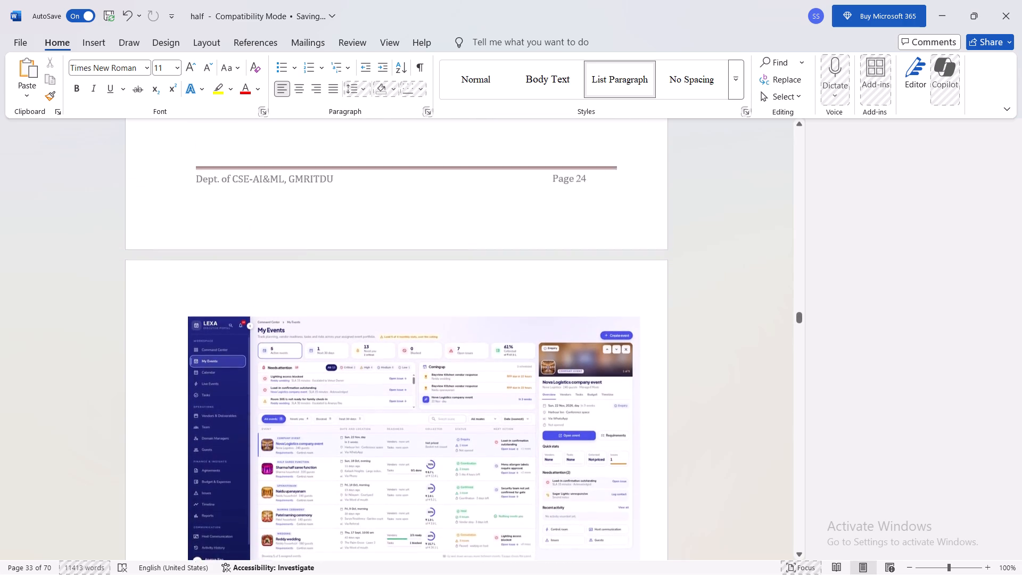
{"action": "scroll", "coordinate": [456, 296], "scroll_direction": "up", "scroll_amount": 3}
{"action": "scroll", "coordinate": [456, 296], "scroll_direction": "down", "scroll_amount": 2}
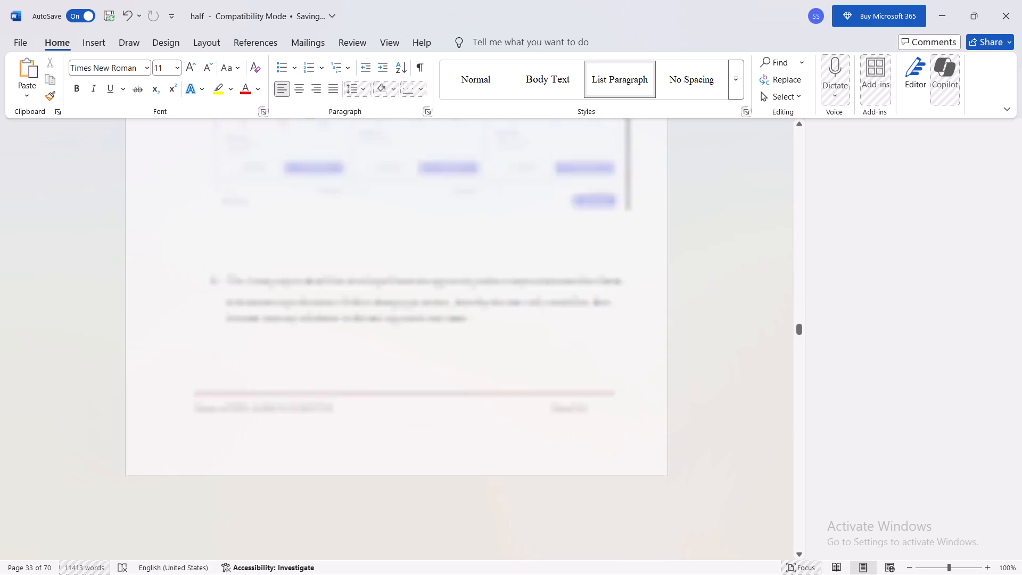
{"action": "scroll", "coordinate": [456, 296], "scroll_direction": "down", "scroll_amount": 6}
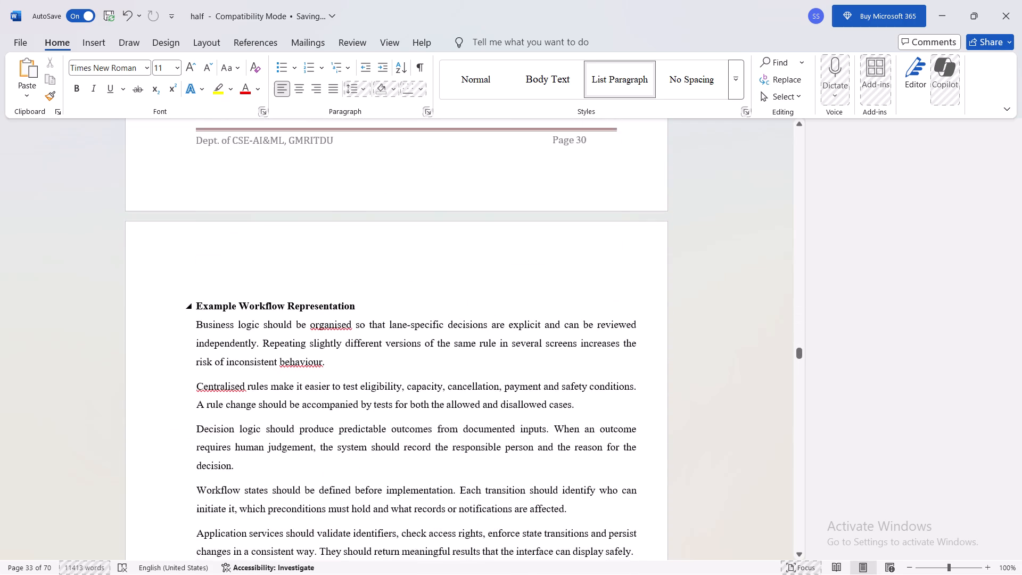
{"action": "scroll", "coordinate": [456, 296], "scroll_direction": "down", "scroll_amount": 5}
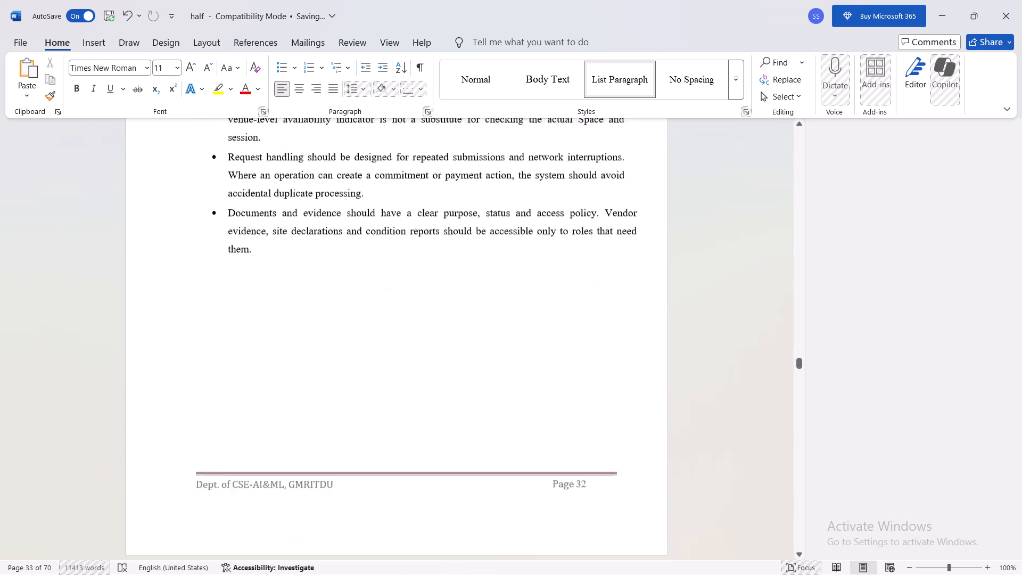
{"action": "scroll", "coordinate": [456, 296], "scroll_direction": "down", "scroll_amount": 5}
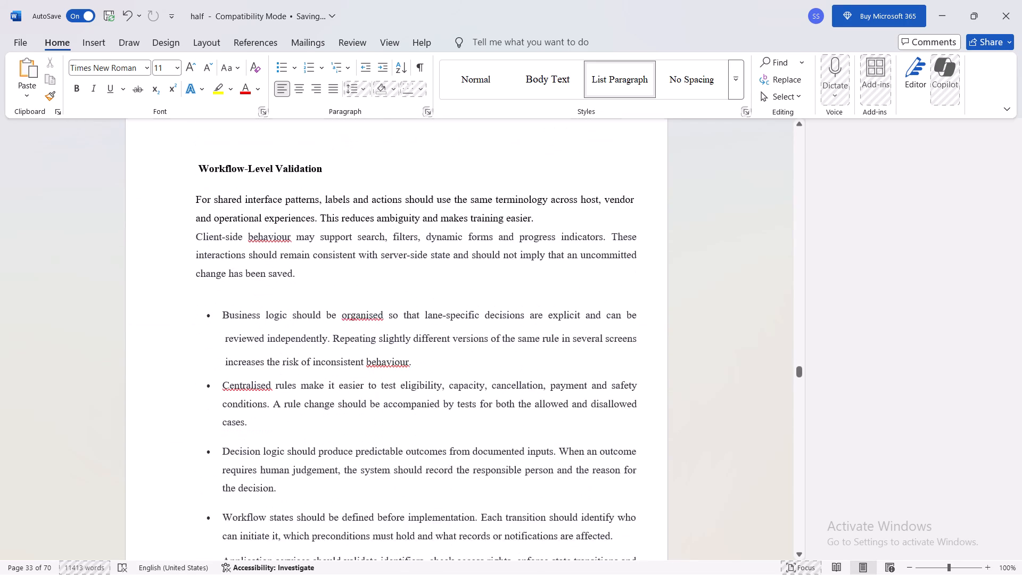
{"action": "scroll", "coordinate": [456, 296], "scroll_direction": "down", "scroll_amount": 5}
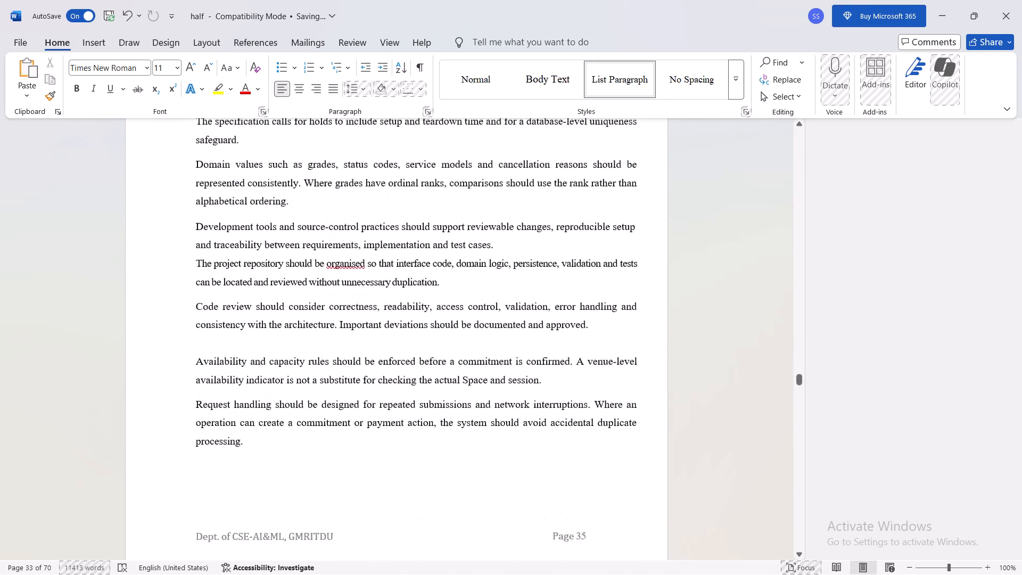
{"action": "scroll", "coordinate": [456, 296], "scroll_direction": "down", "scroll_amount": 5}
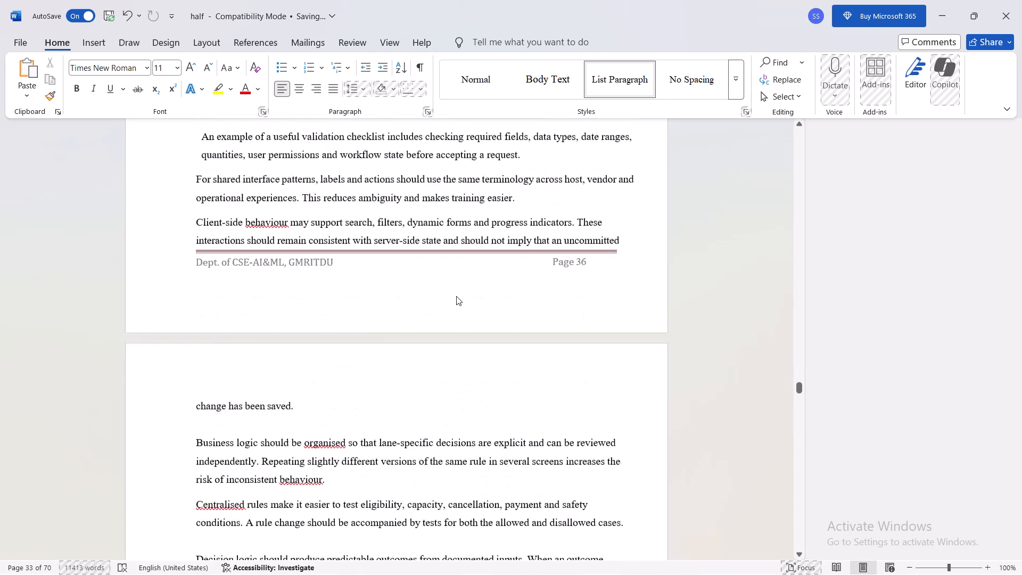
{"action": "scroll", "coordinate": [456, 296], "scroll_direction": "up", "scroll_amount": 20}
{"action": "scroll", "coordinate": [456, 296], "scroll_direction": "up", "scroll_amount": 20}
{"action": "scroll", "coordinate": [456, 296], "scroll_direction": "up", "scroll_amount": 20}
{"action": "scroll", "coordinate": [456, 296], "scroll_direction": "down", "scroll_amount": 20}
{"action": "scroll", "coordinate": [456, 296], "scroll_direction": "down", "scroll_amount": 10}
Review the front matter, including the table of contents, List of Tables and List of Abbreviations pages.
{"action": "scroll", "coordinate": [456, 296], "scroll_direction": "up", "scroll_amount": 20}
{"action": "scroll", "coordinate": [456, 296], "scroll_direction": "up", "scroll_amount": 20}
{"action": "scroll", "coordinate": [456, 296], "scroll_direction": "up", "scroll_amount": 20}
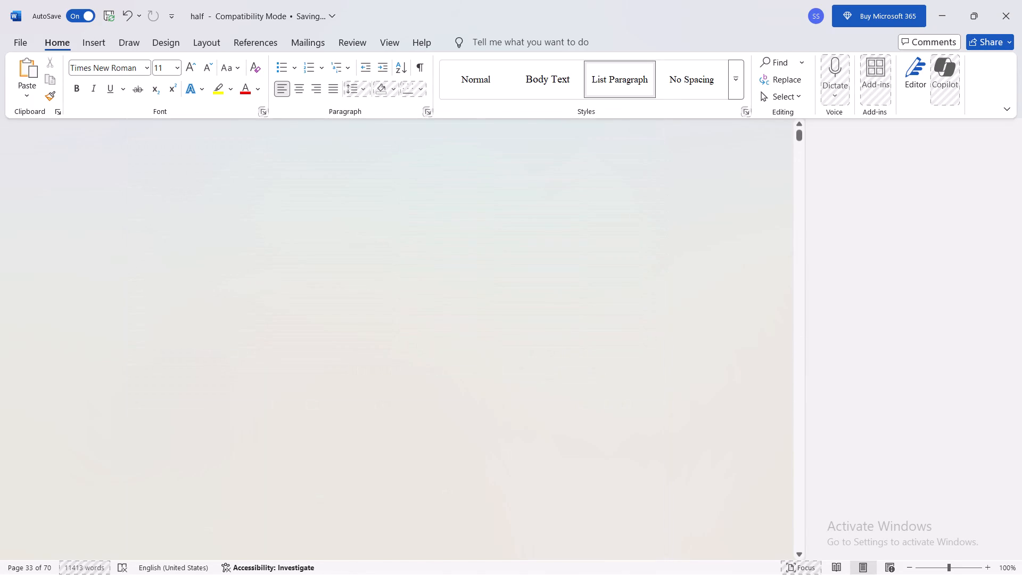
{"action": "scroll", "coordinate": [456, 296], "scroll_direction": "up", "scroll_amount": 20}
{"action": "scroll", "coordinate": [456, 296], "scroll_direction": "up", "scroll_amount": 20}
{"action": "scroll", "coordinate": [456, 296], "scroll_direction": "up", "scroll_amount": 20}
{"action": "scroll", "coordinate": [456, 296], "scroll_direction": "down", "scroll_amount": 6}
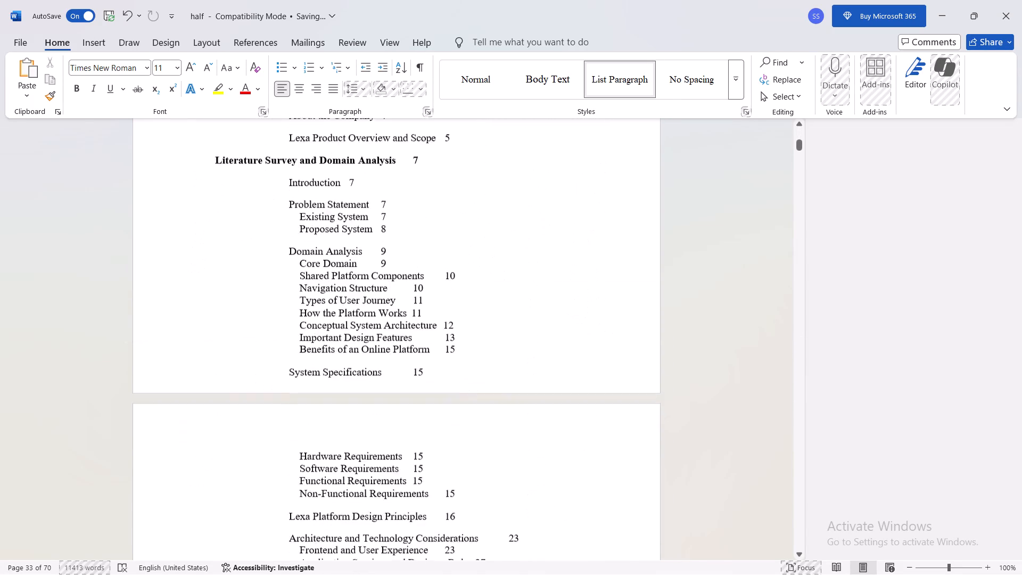
{"action": "scroll", "coordinate": [456, 296], "scroll_direction": "down", "scroll_amount": 8}
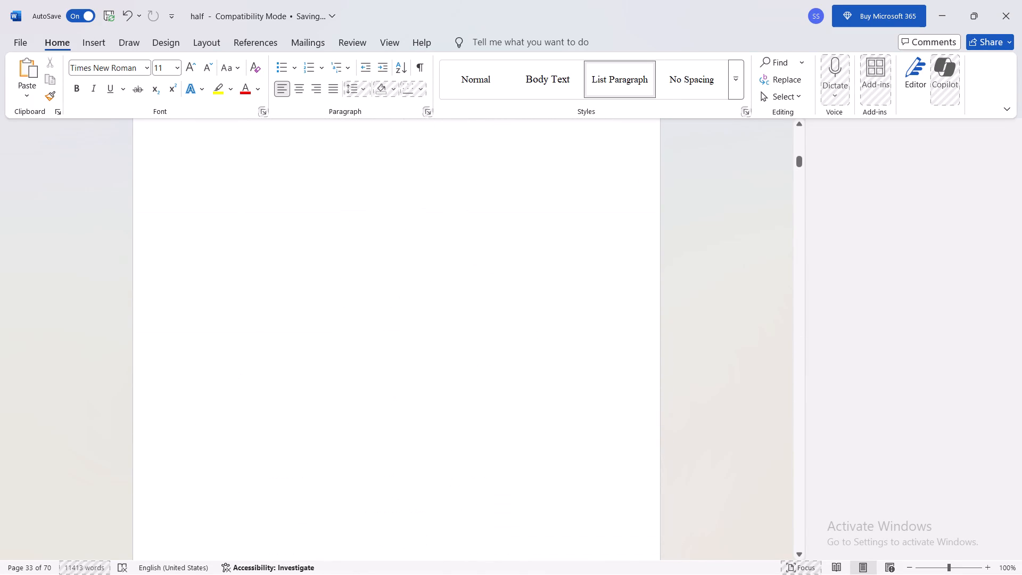
{"action": "scroll", "coordinate": [456, 296], "scroll_direction": "down", "scroll_amount": 8}
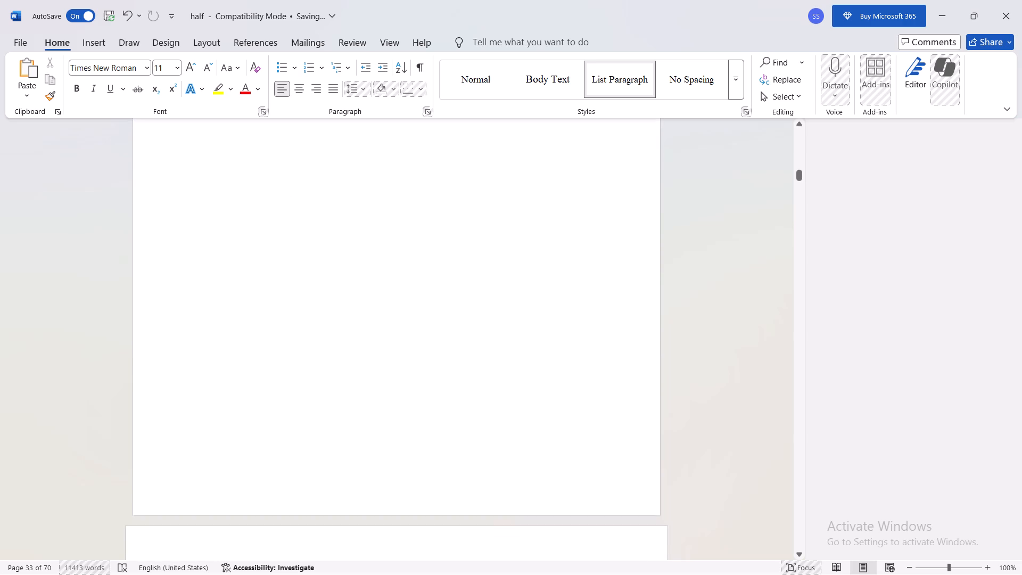
{"action": "scroll", "coordinate": [456, 296], "scroll_direction": "down", "scroll_amount": 4}
{"action": "scroll", "coordinate": [456, 296], "scroll_direction": "up", "scroll_amount": 6}
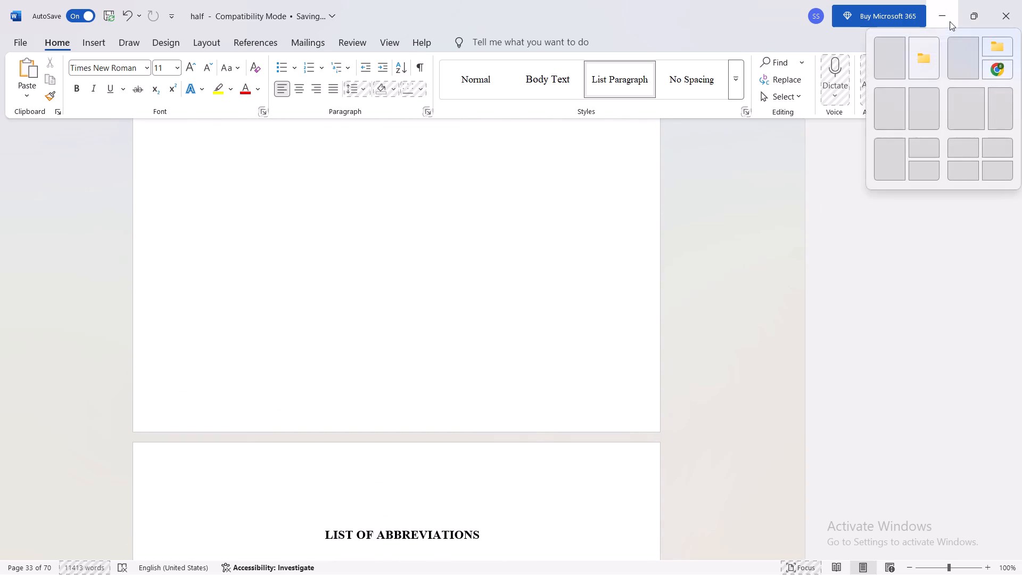
{"action": "scroll", "coordinate": [563, 340], "scroll_direction": "up", "scroll_amount": 4}
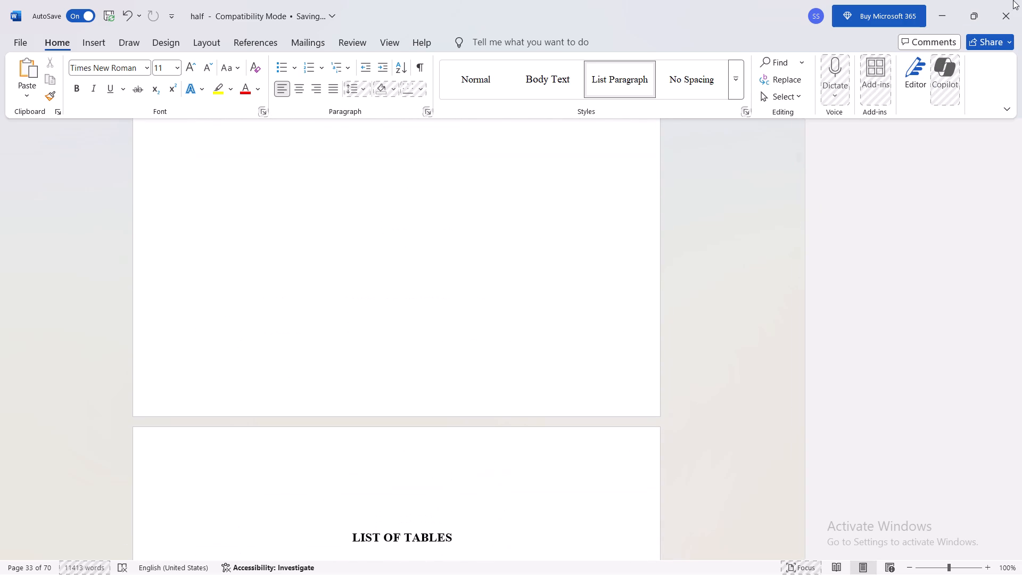
Close the half document in Word.
{"action": "left_click", "coordinate": [1012, 7]}
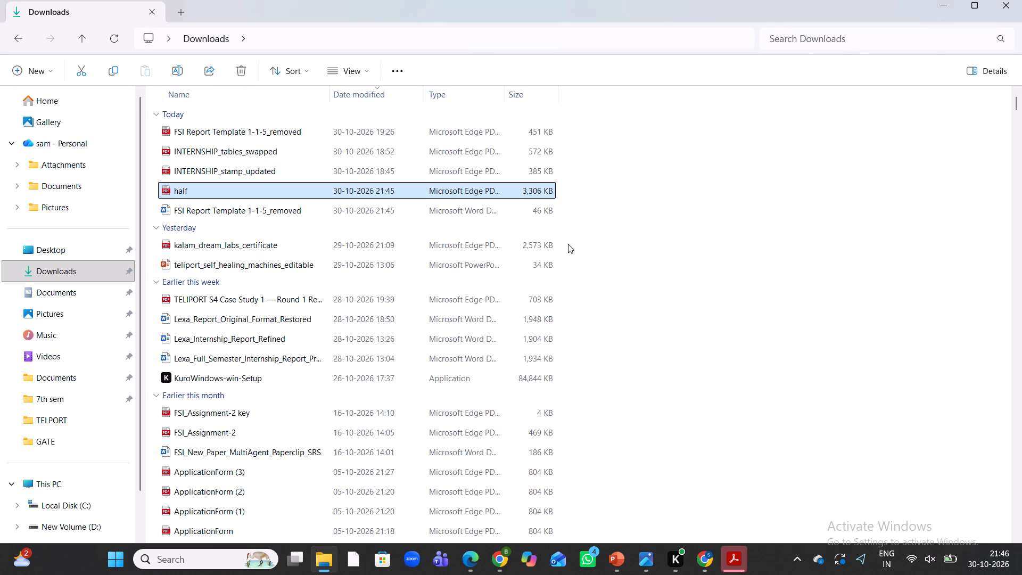
{"action": "left_click", "coordinate": [234, 210]}
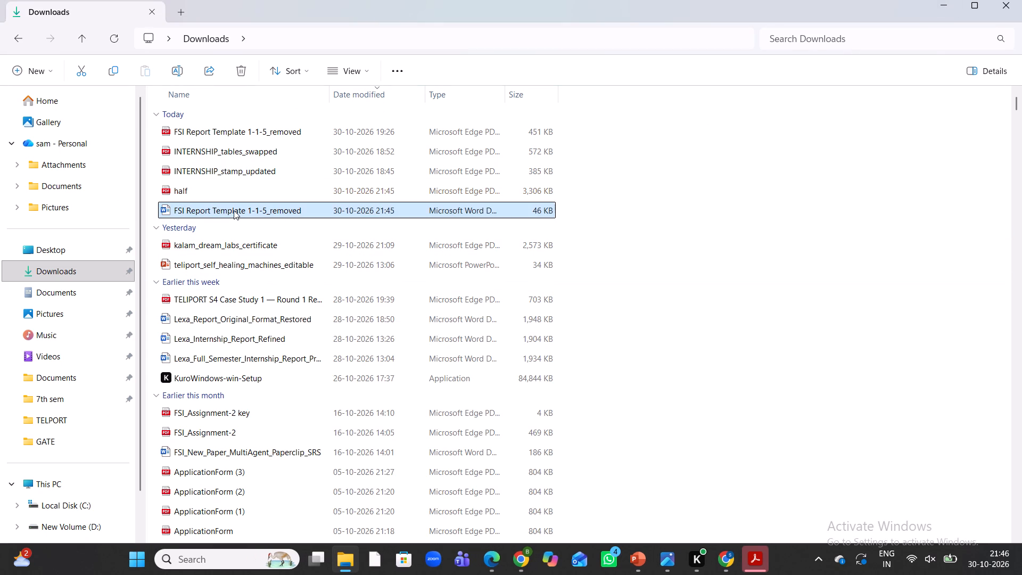
{"action": "double_click", "coordinate": [234, 210]}
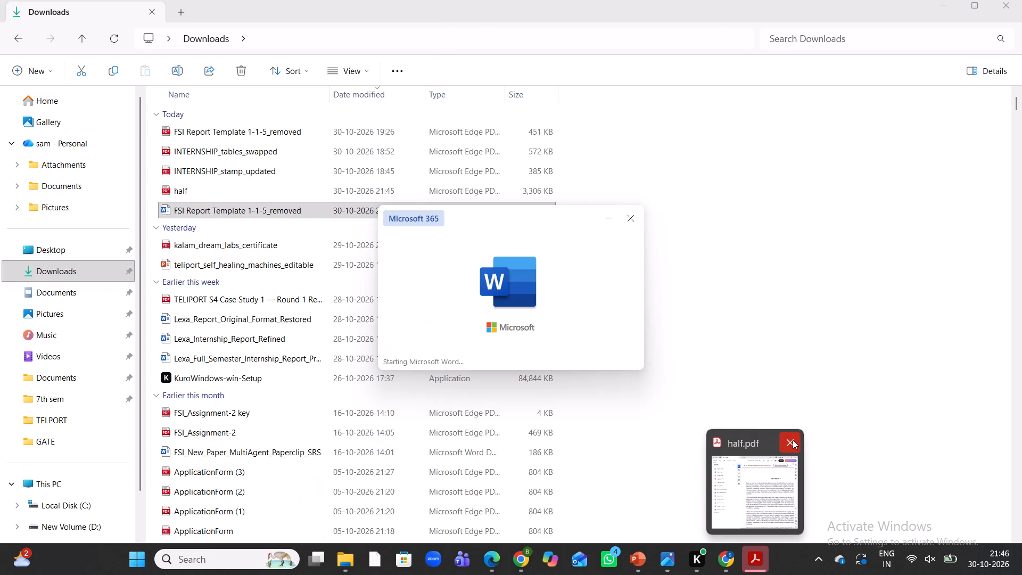
{"action": "left_click", "coordinate": [793, 440]}
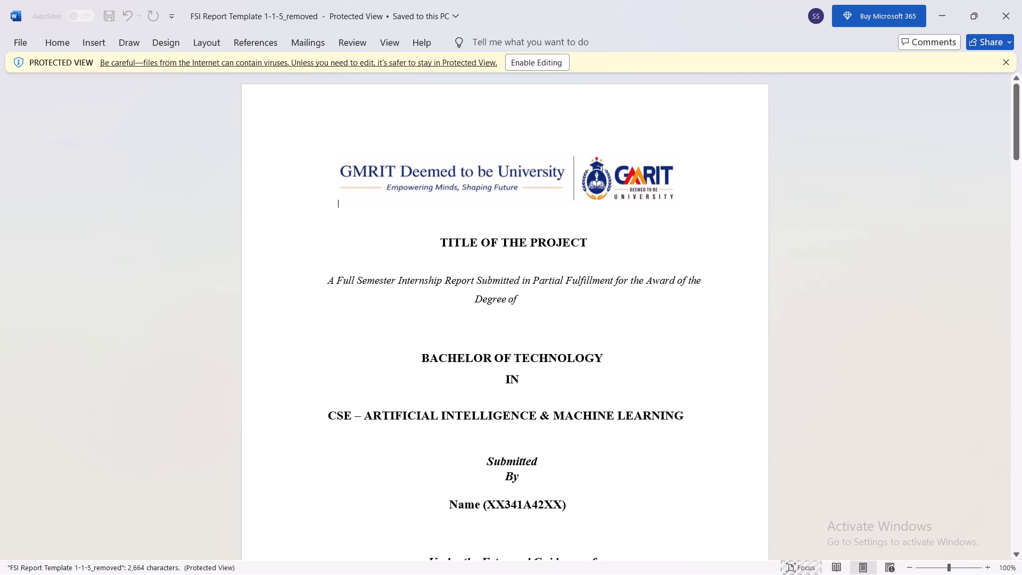
Look through the template's pages, from the title page to the acknowledgement, and return to the title page.
{"action": "scroll", "coordinate": [468, 250], "scroll_direction": "down", "scroll_amount": 3}
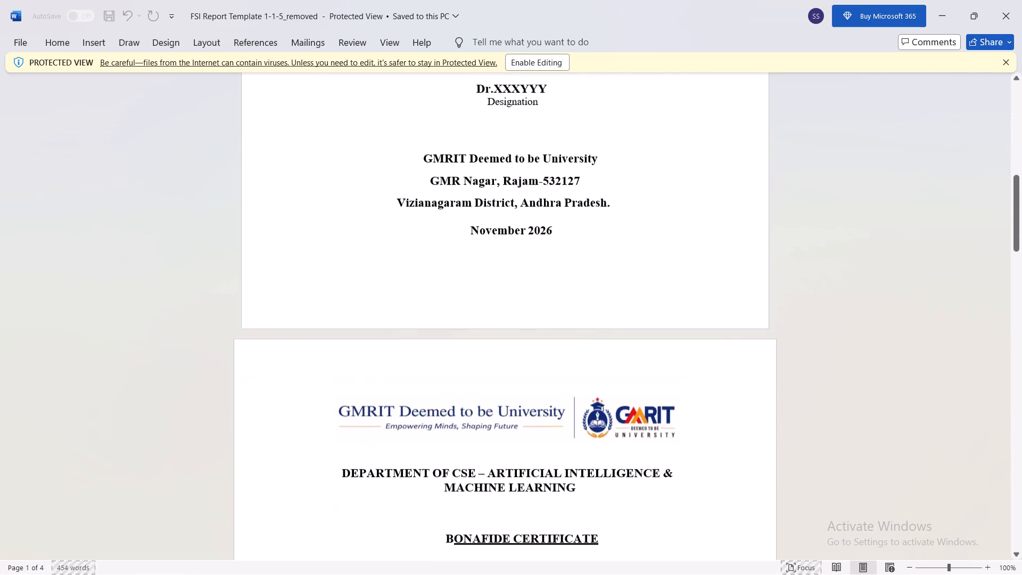
{"action": "scroll", "coordinate": [468, 250], "scroll_direction": "down", "scroll_amount": 4}
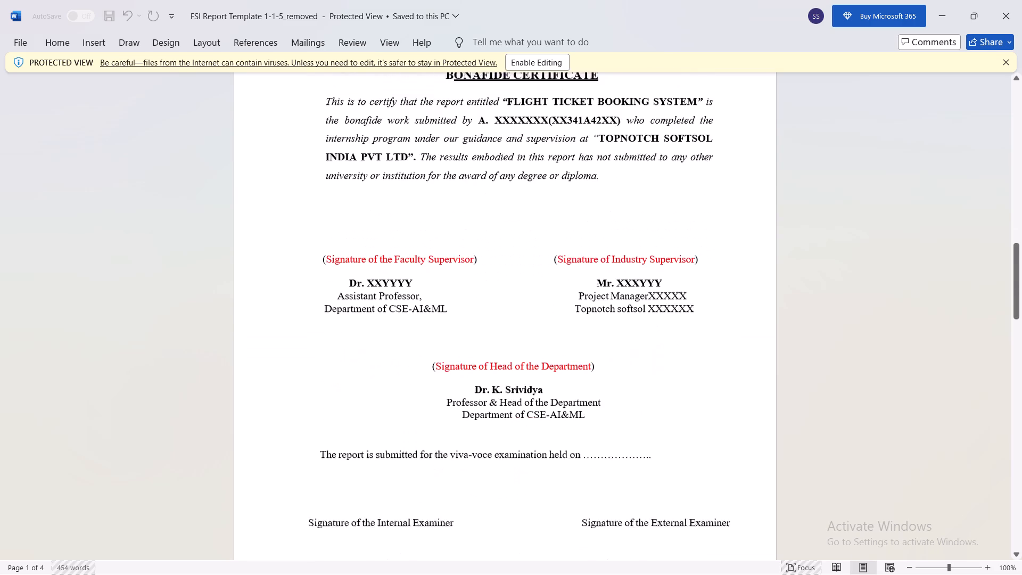
{"action": "scroll", "coordinate": [468, 250], "scroll_direction": "down", "scroll_amount": 4}
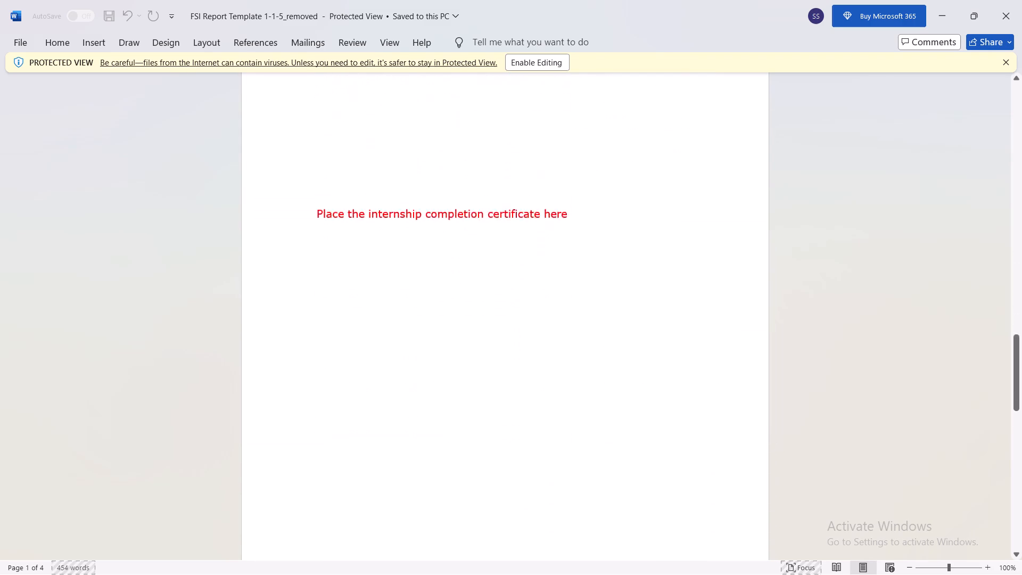
{"action": "scroll", "coordinate": [468, 250], "scroll_direction": "down", "scroll_amount": 4}
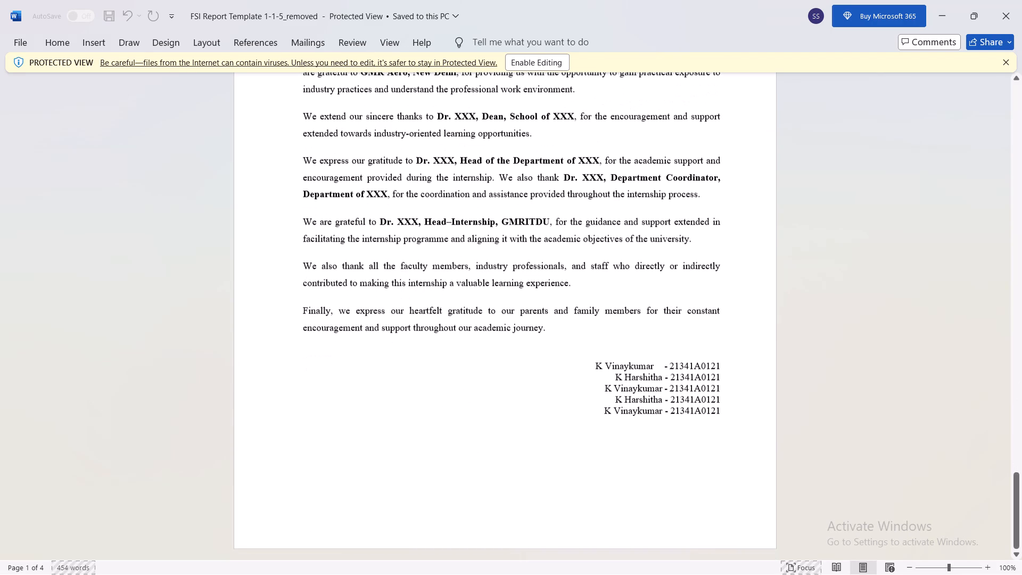
{"action": "scroll", "coordinate": [468, 250], "scroll_direction": "up", "scroll_amount": 9}
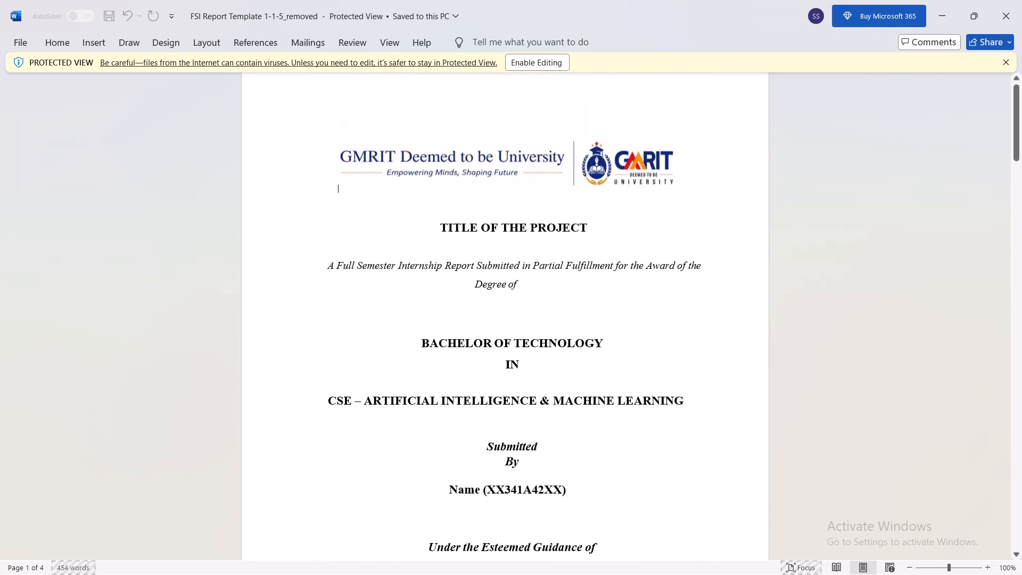
{"action": "scroll", "coordinate": [468, 250], "scroll_direction": "up", "scroll_amount": 2}
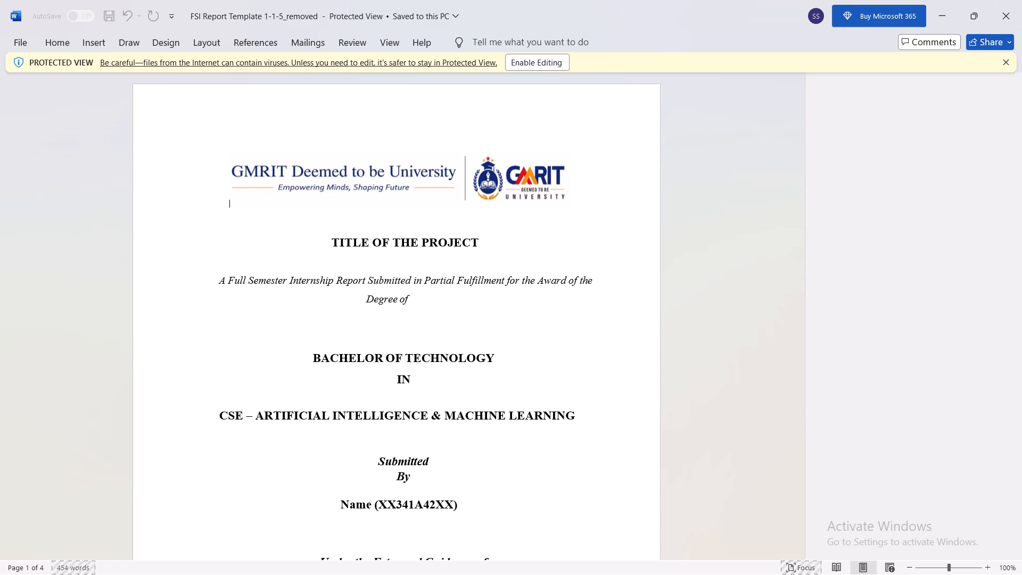
View the half PDF in Edge, and return to the FSI Report Template document in Word through Downloads.
{"action": "left_click", "coordinate": [932, 23]}
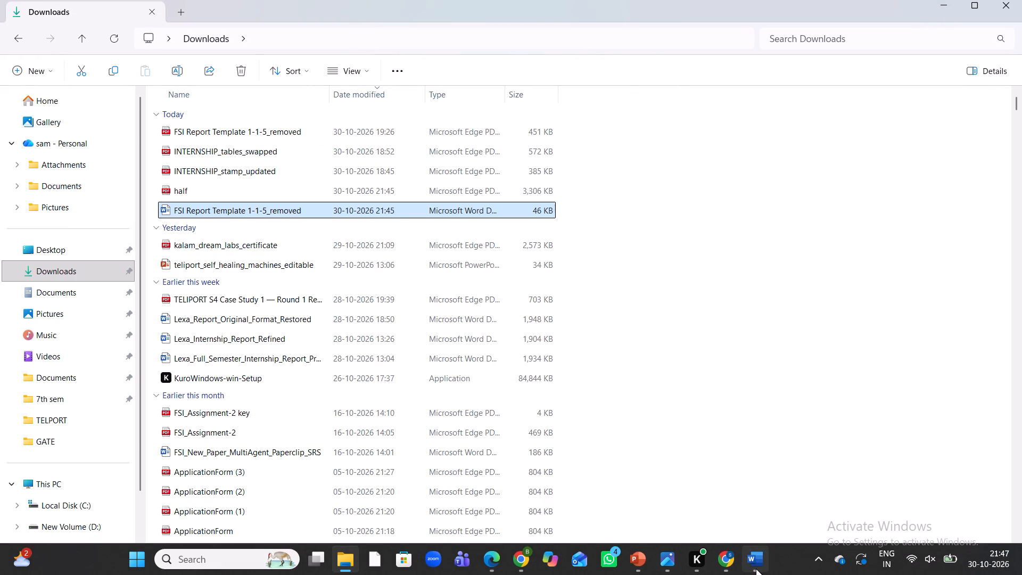
{"action": "left_click", "coordinate": [756, 569]}
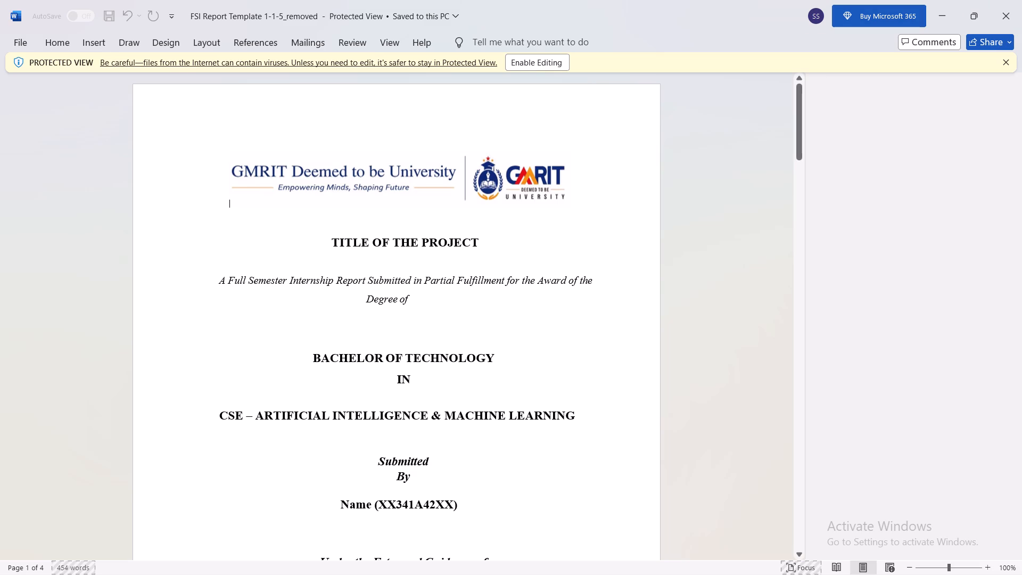
{"action": "right_click", "coordinate": [480, 574]}
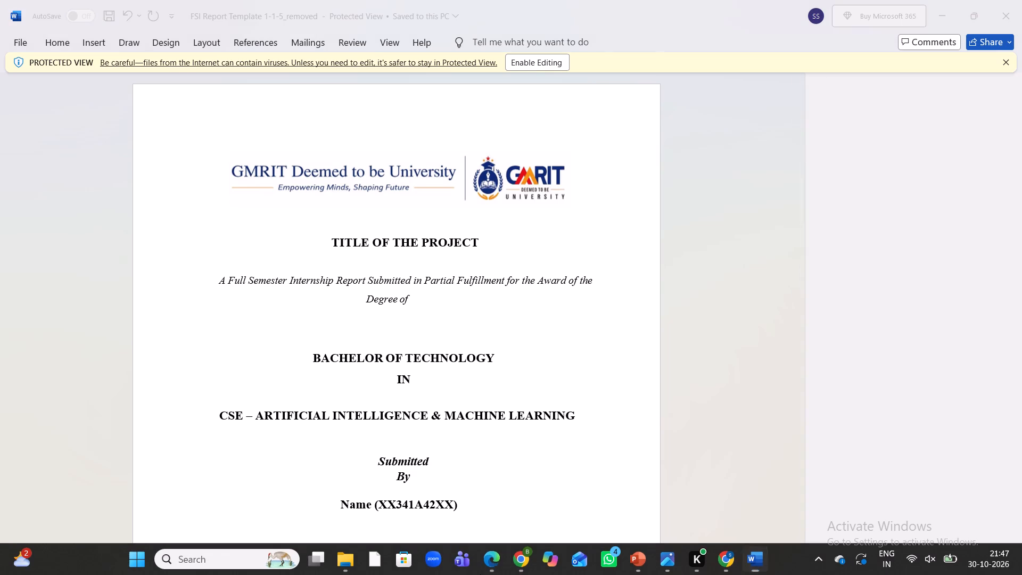
{"action": "triple_click", "coordinate": [480, 574]}
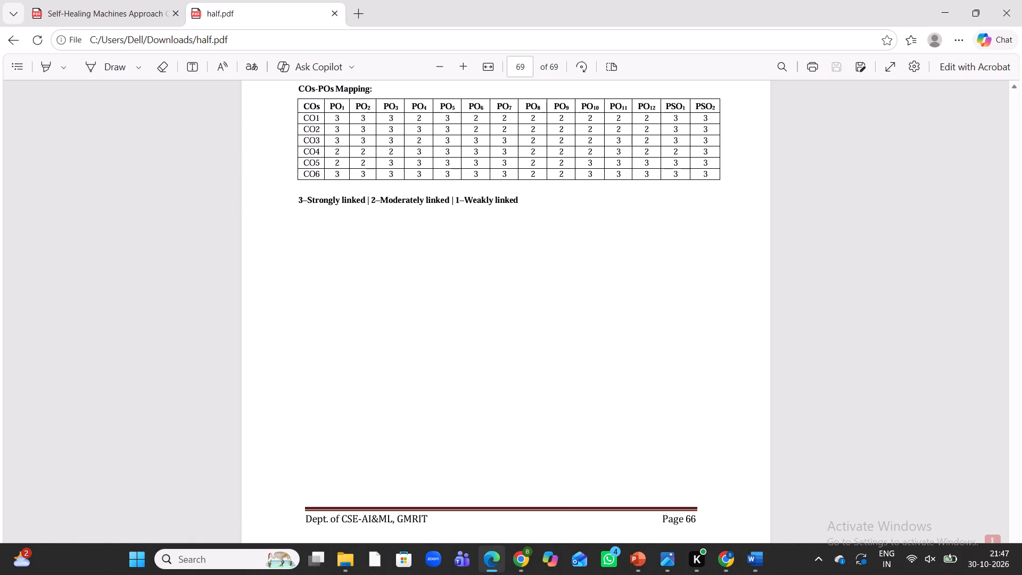
{"action": "left_click", "coordinate": [935, 1]}
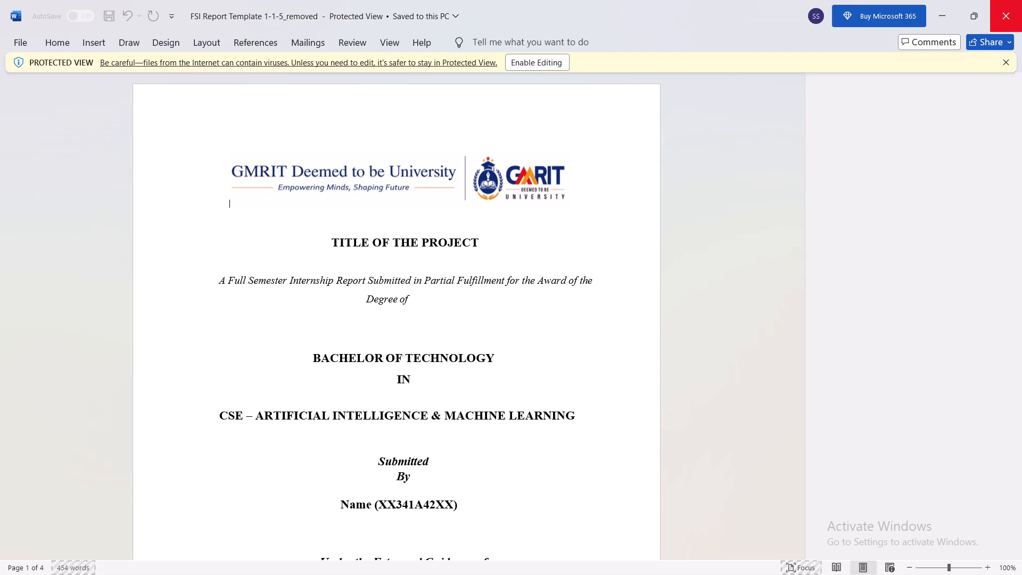
{"action": "left_click", "coordinate": [943, 6]}
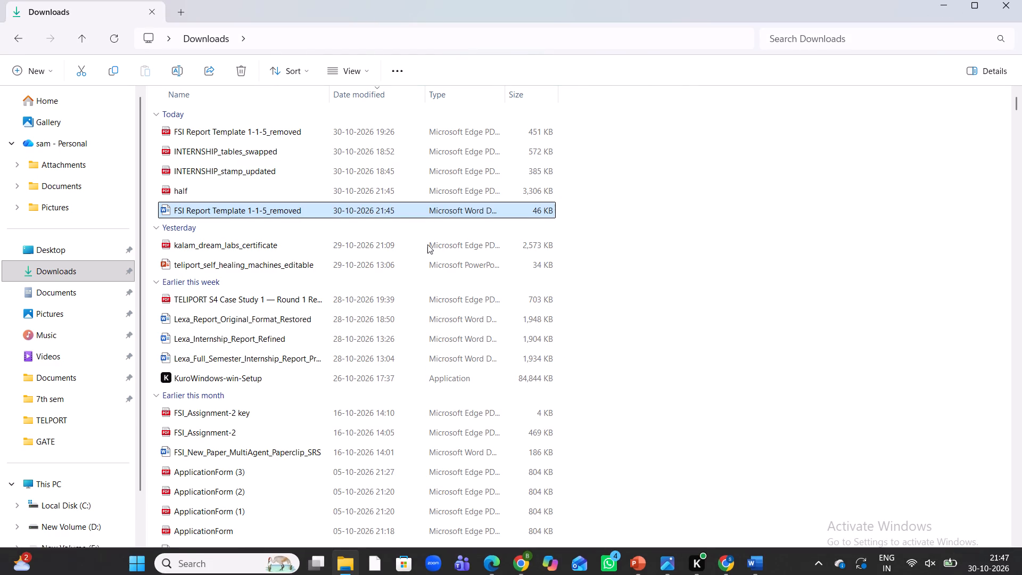
{"action": "double_click", "coordinate": [416, 206]}
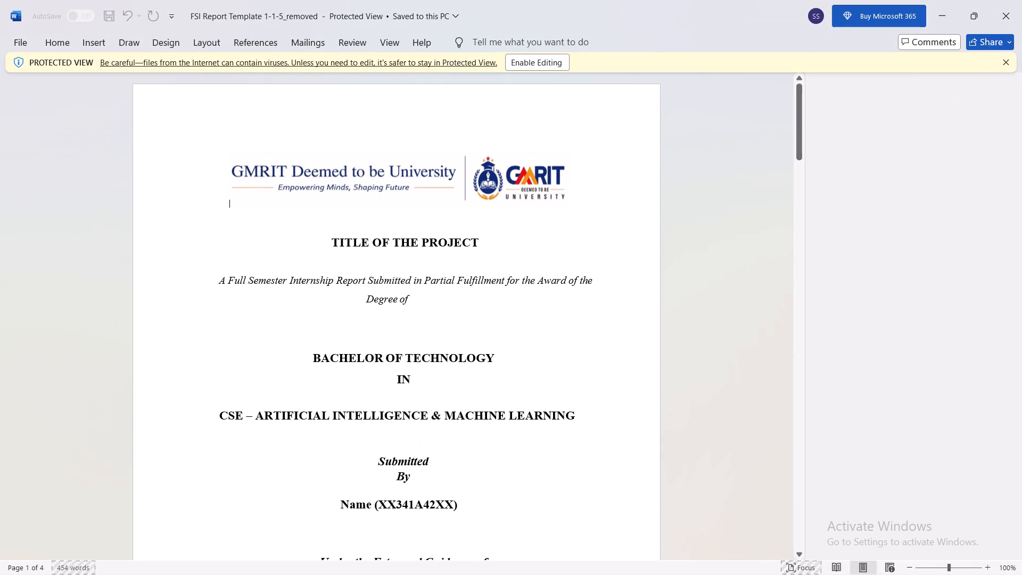
Enable editing of the template by saving a copy to the OneDrive Documents folder.
{"action": "left_click", "coordinate": [530, 65]}
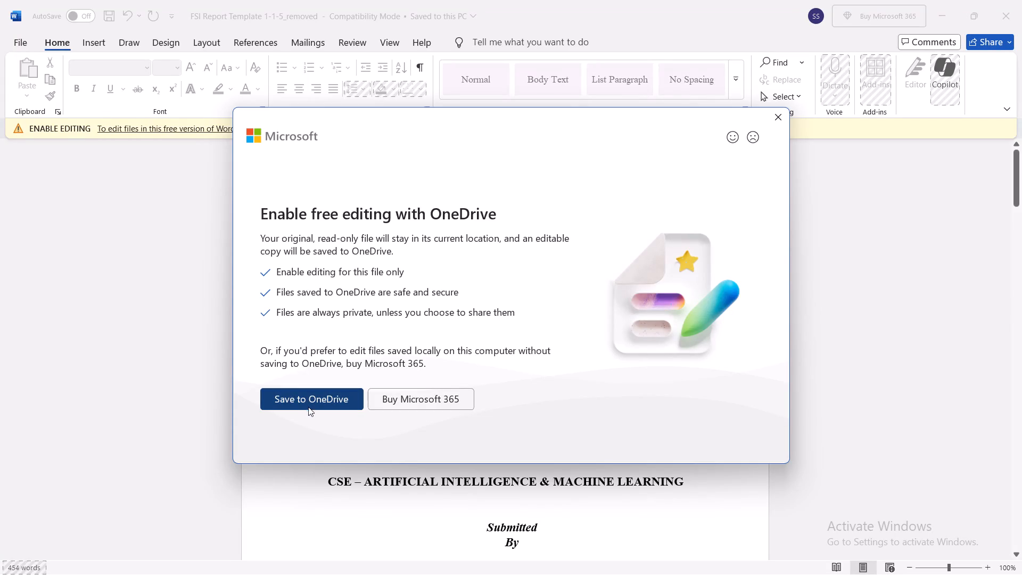
{"action": "left_click", "coordinate": [307, 405]}
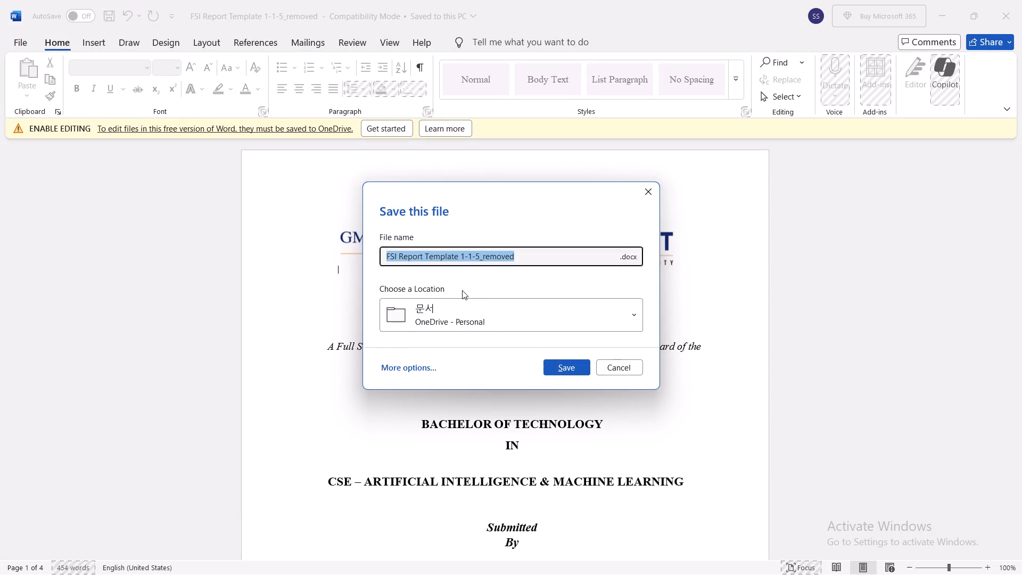
{"action": "left_click", "coordinate": [474, 323]}
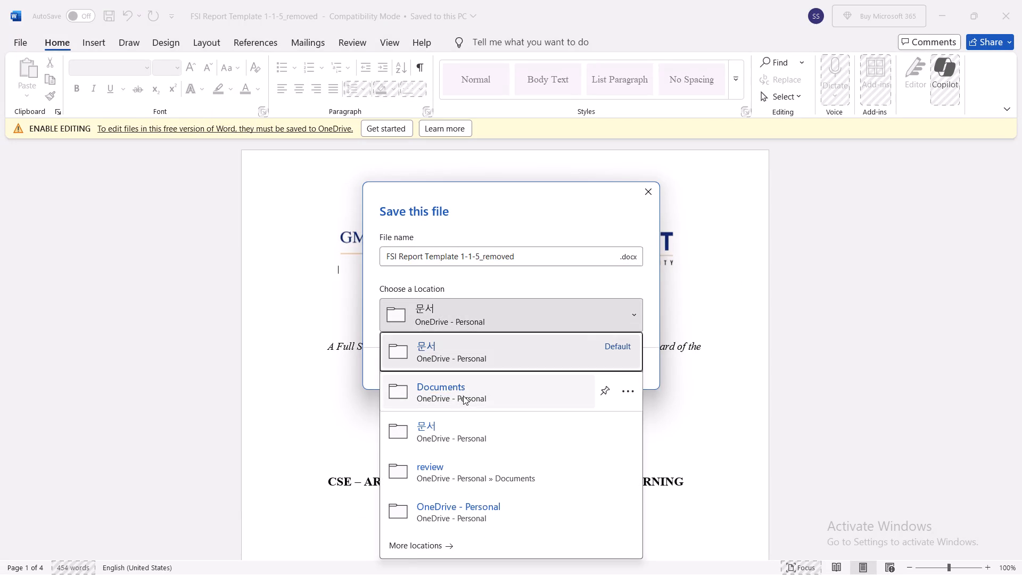
{"action": "left_click", "coordinate": [463, 396]}
{"action": "left_click", "coordinate": [581, 360]}
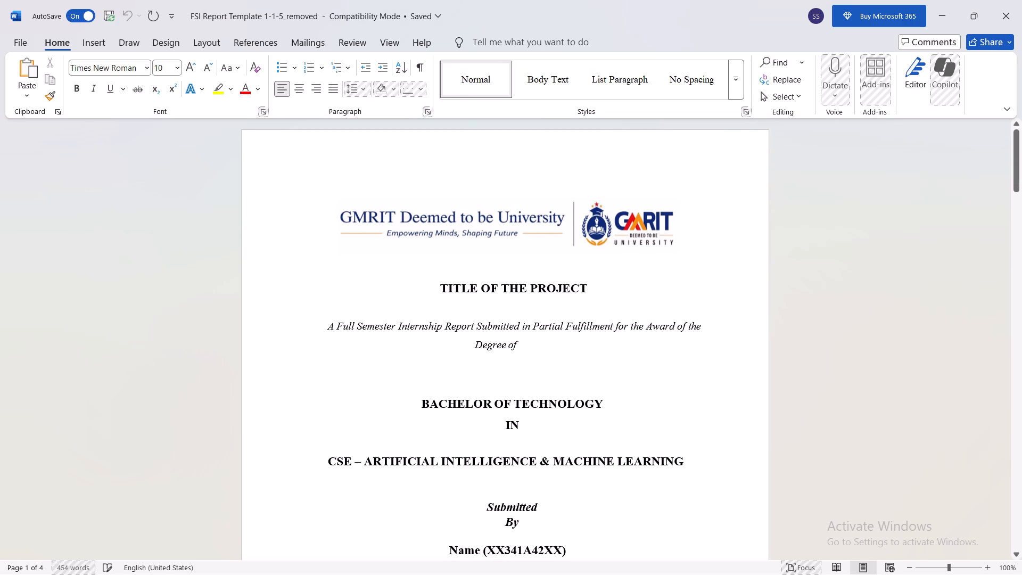
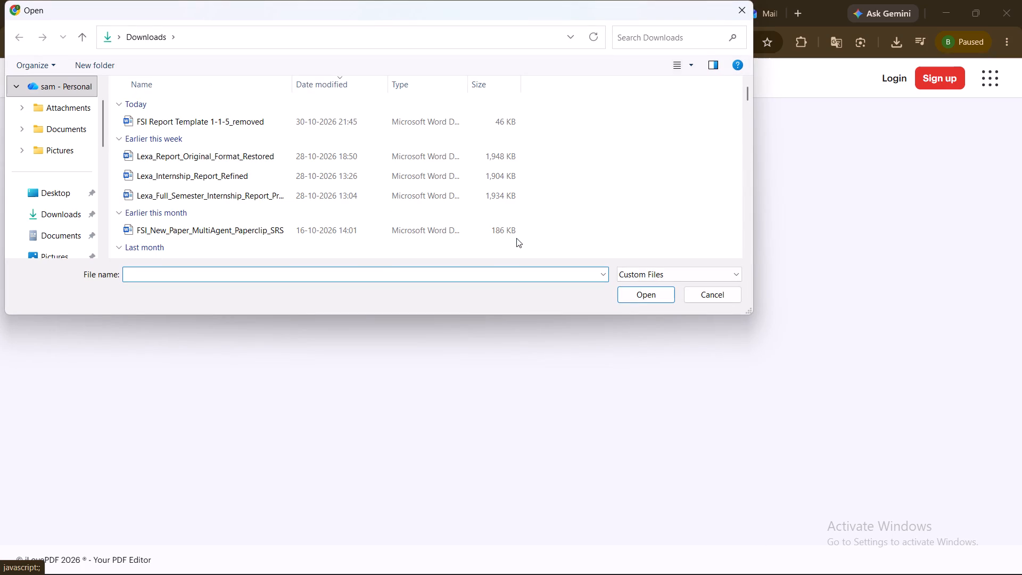
{"action": "scroll", "coordinate": [56, 118], "scroll_direction": "up", "scroll_amount": 1}
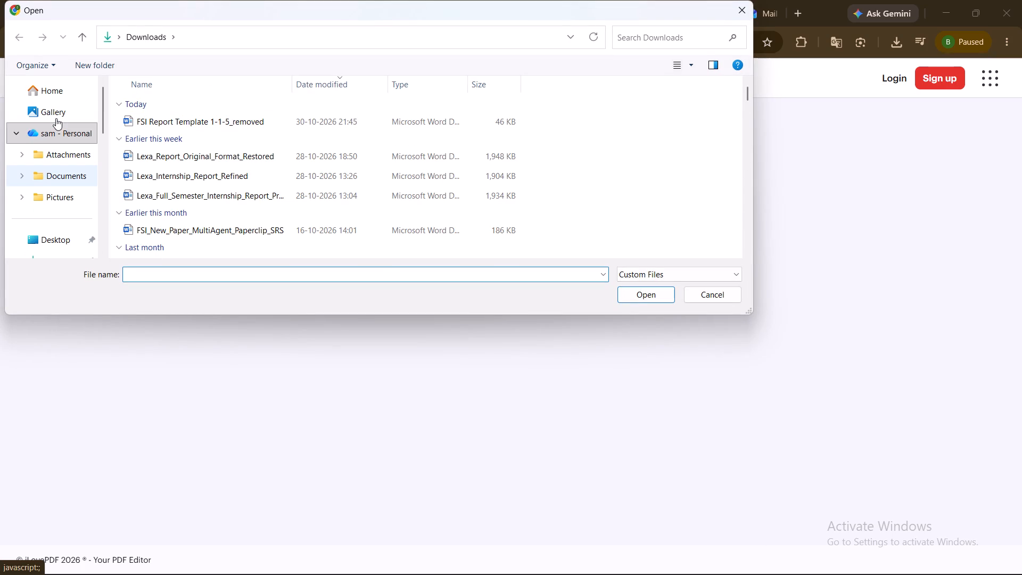
{"action": "scroll", "coordinate": [56, 118], "scroll_direction": "up", "scroll_amount": 1}
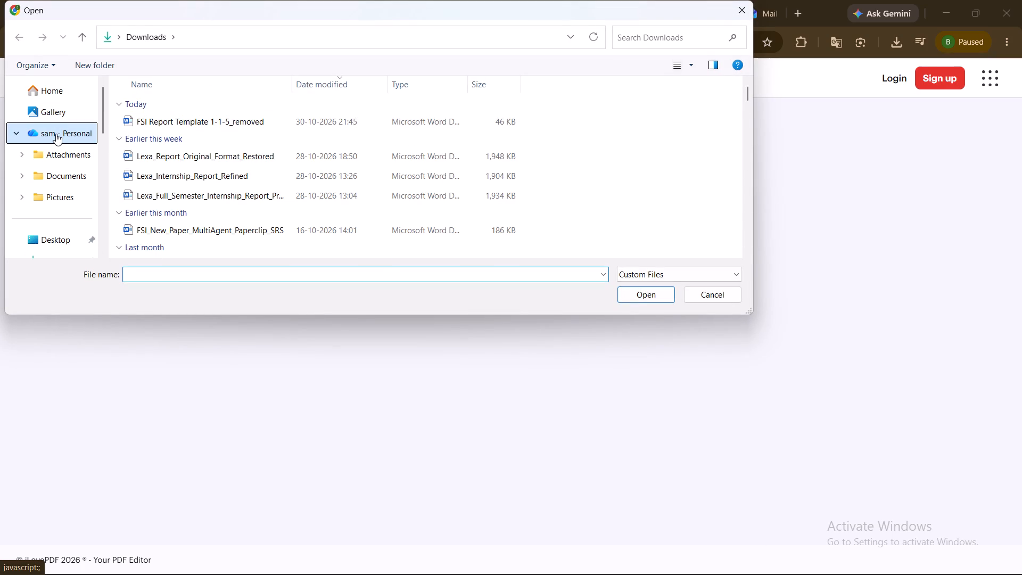
{"action": "left_click", "coordinate": [56, 134]}
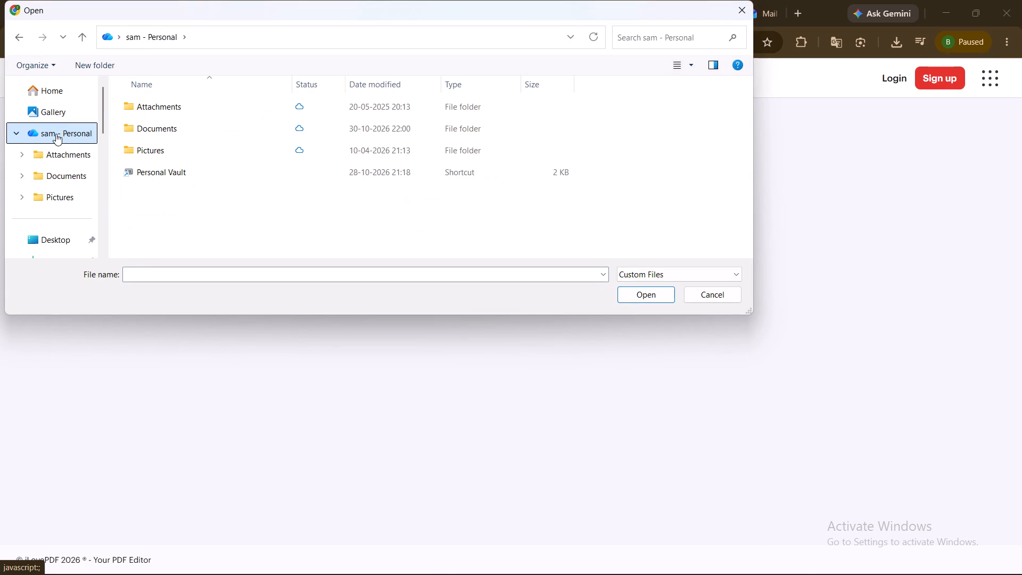
{"action": "double_click", "coordinate": [160, 134]}
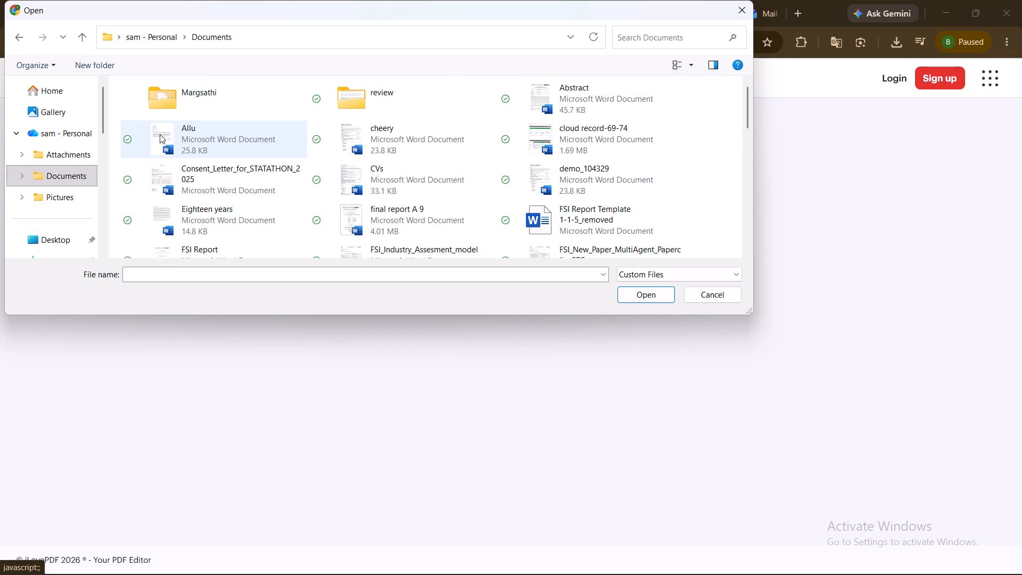
{"action": "scroll", "coordinate": [296, 157], "scroll_direction": "down", "scroll_amount": 1}
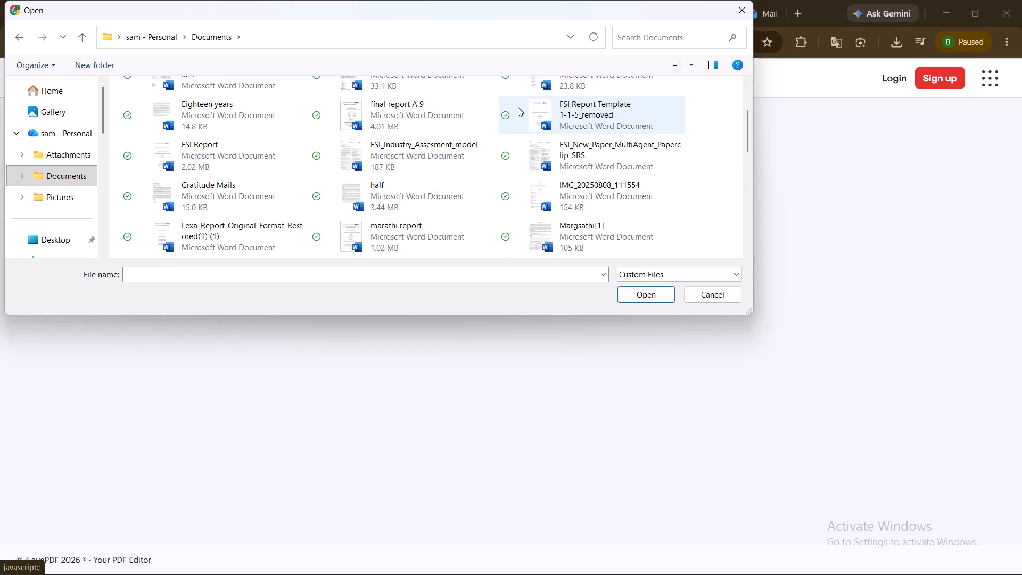
{"action": "left_click", "coordinate": [576, 116]}
{"action": "left_click", "coordinate": [634, 298]}
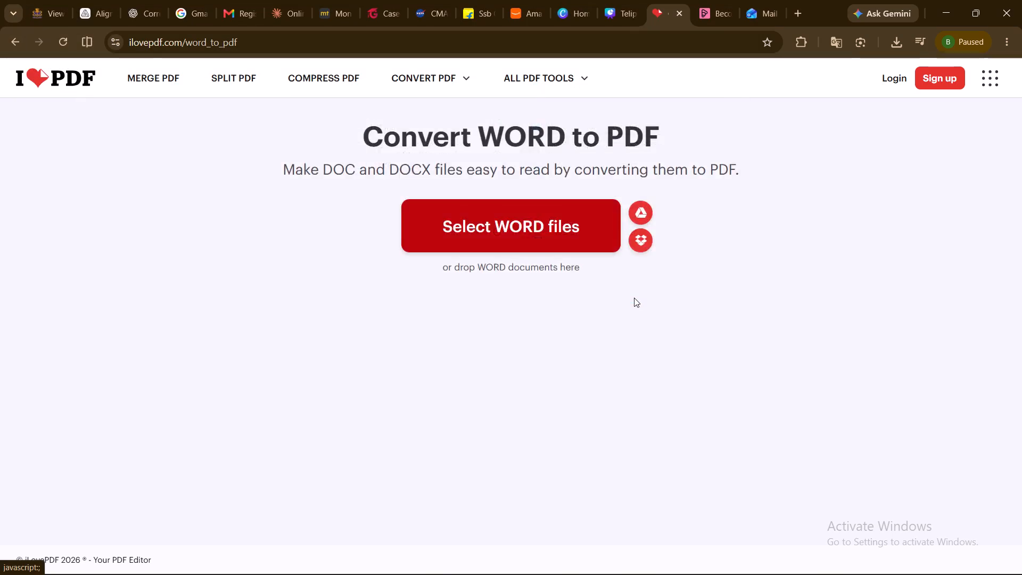
Convert the uploaded report template to PDF and download the resulting file.
{"action": "left_click", "coordinate": [839, 532]}
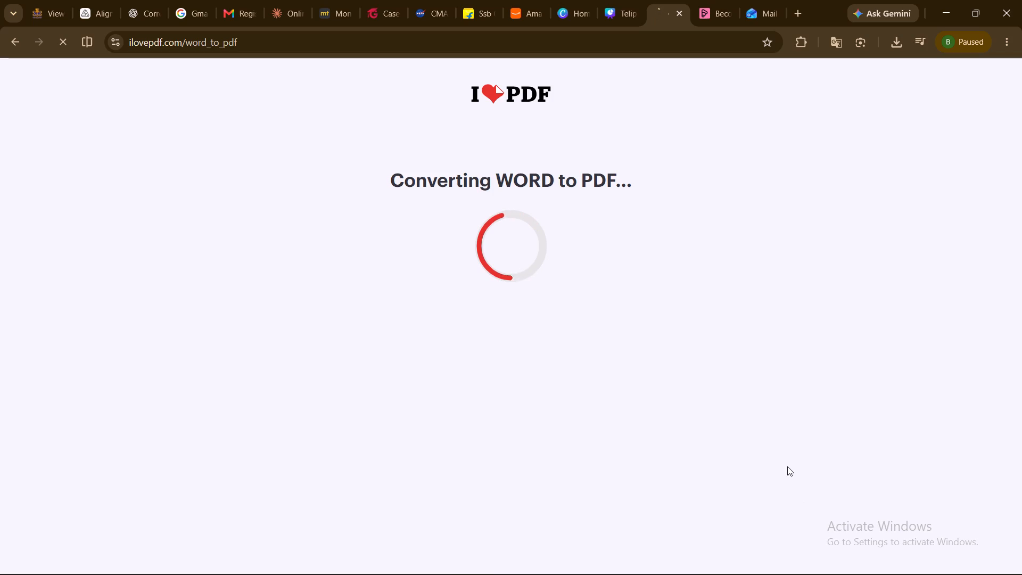
{"action": "left_click", "coordinate": [526, 191]}
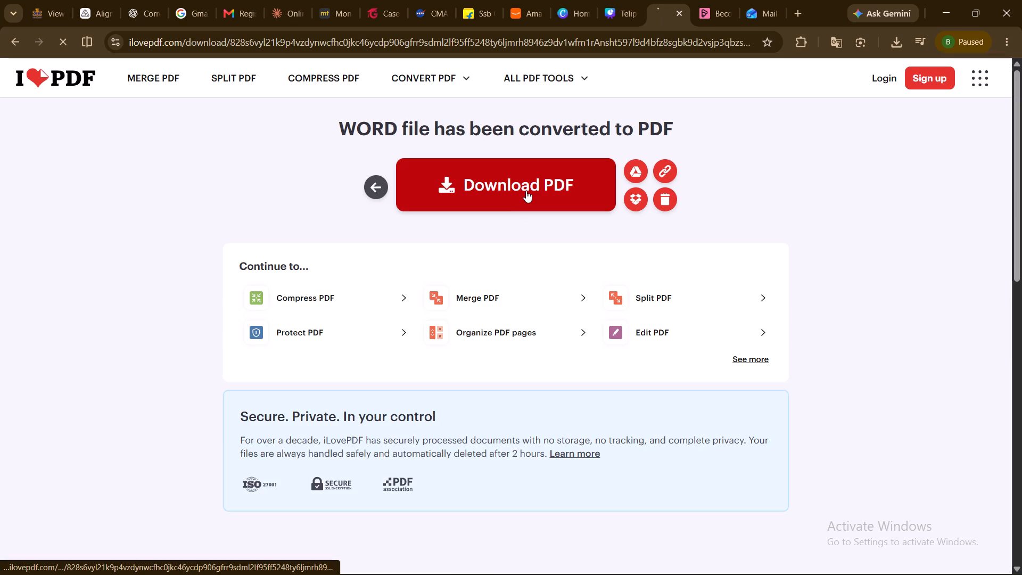
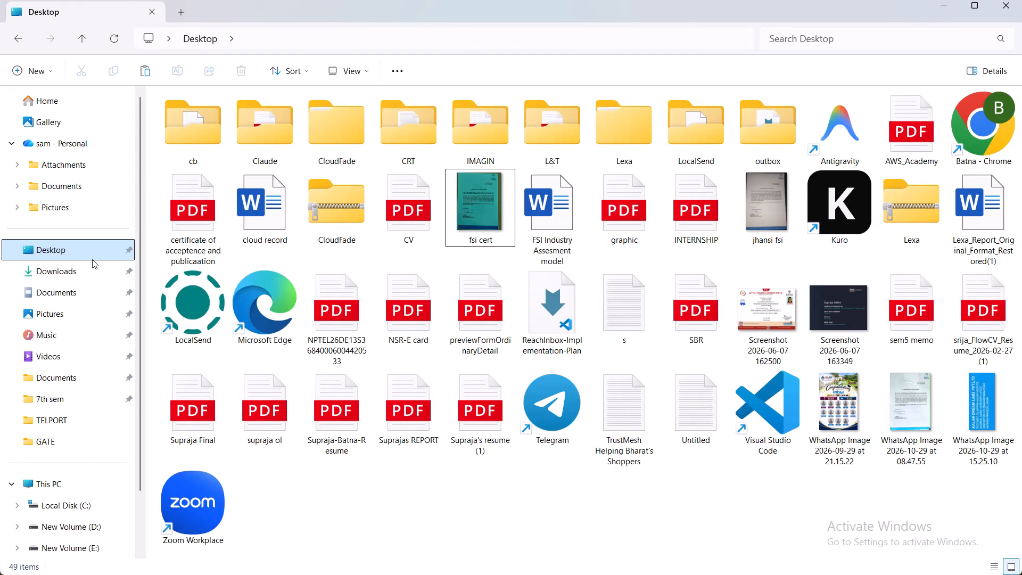
Open the converted PDF FSI Report Template 1-1-5_removed (1) from the Downloads folder and review its pages.
{"action": "left_click", "coordinate": [98, 276]}
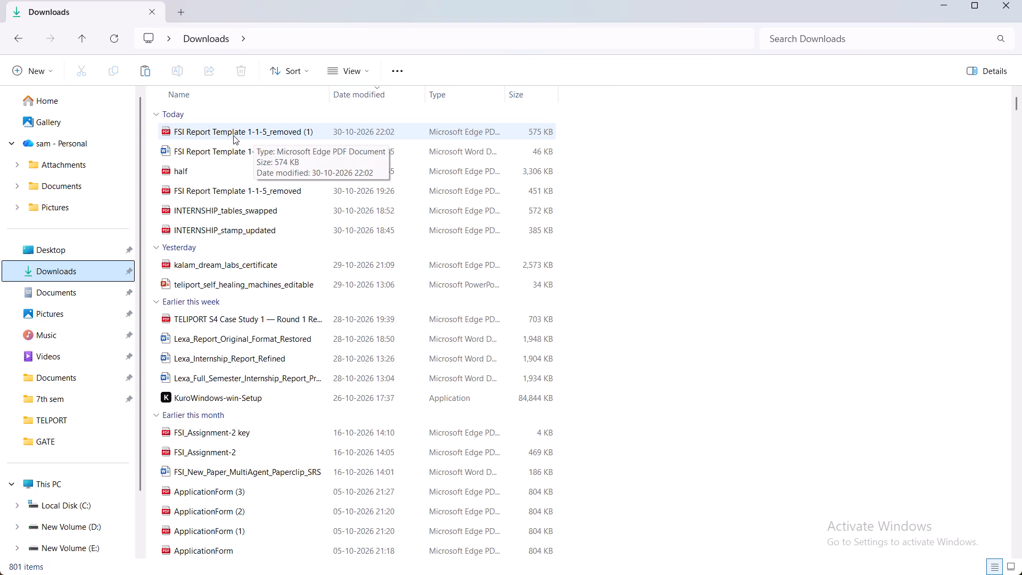
{"action": "left_click", "coordinate": [216, 133]}
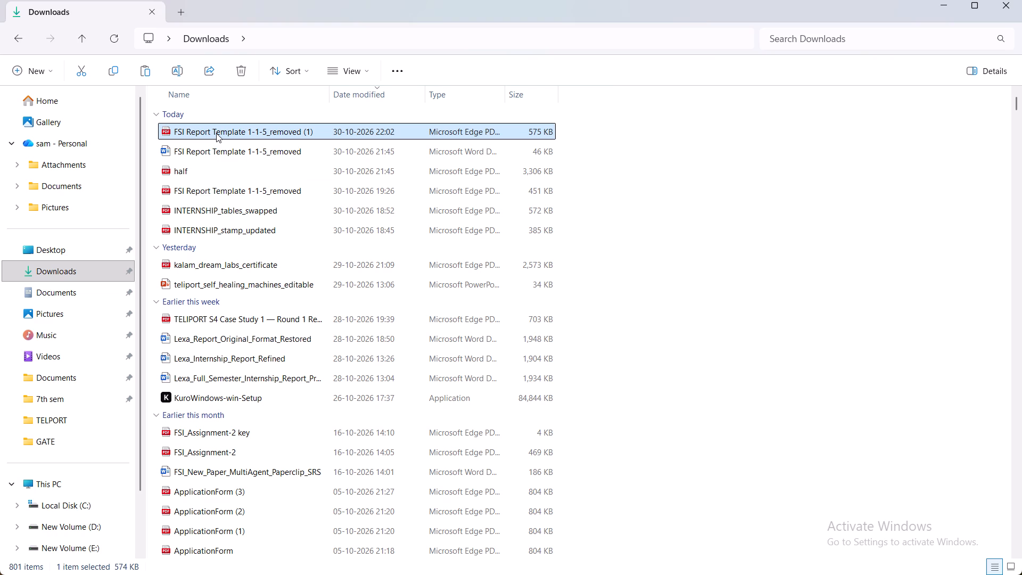
{"action": "double_click", "coordinate": [216, 133]}
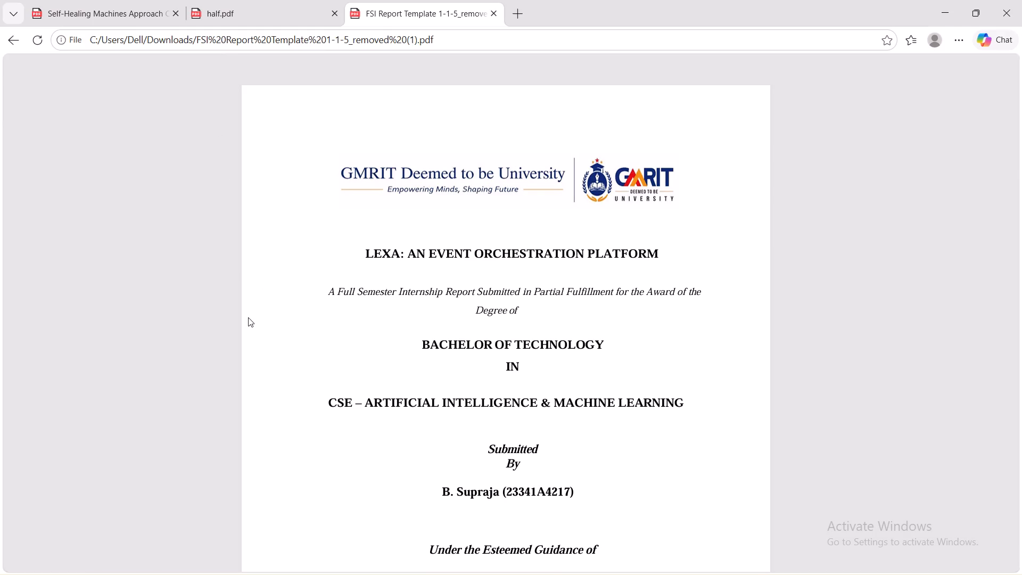
{"action": "scroll", "coordinate": [248, 318], "scroll_direction": "down", "scroll_amount": 7}
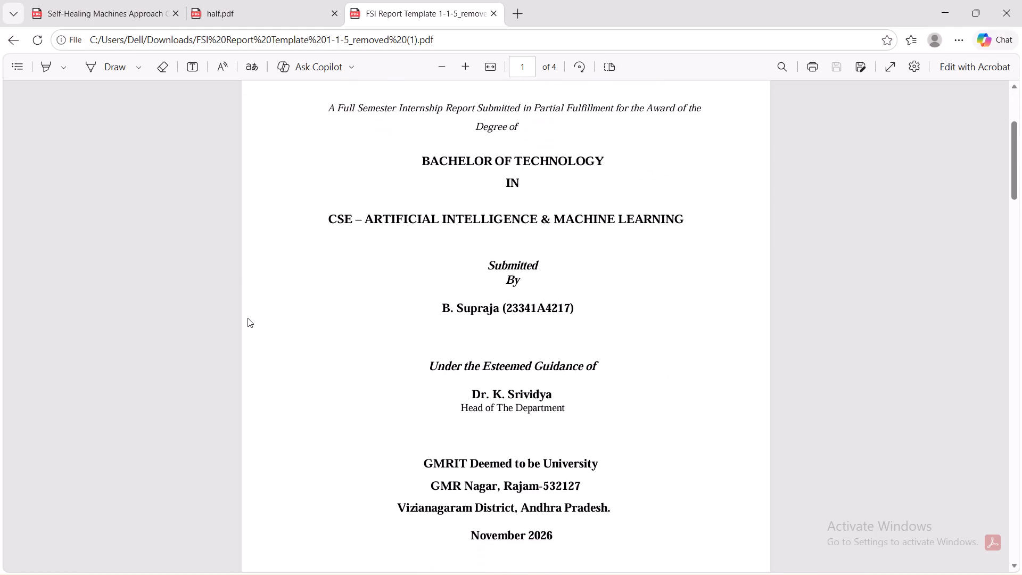
{"action": "scroll", "coordinate": [248, 318], "scroll_direction": "down", "scroll_amount": 7}
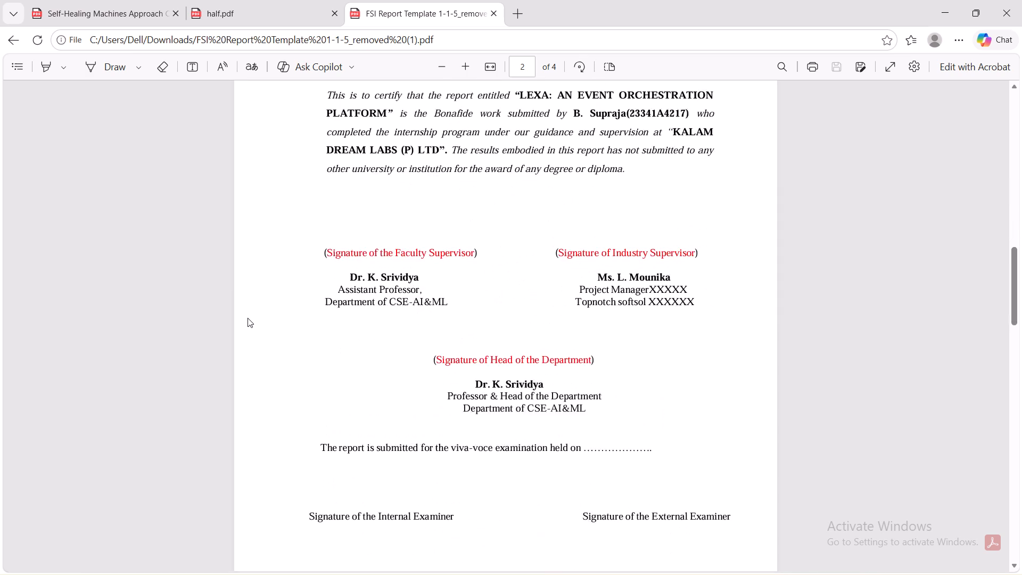
{"action": "scroll", "coordinate": [248, 318], "scroll_direction": "down", "scroll_amount": 7}
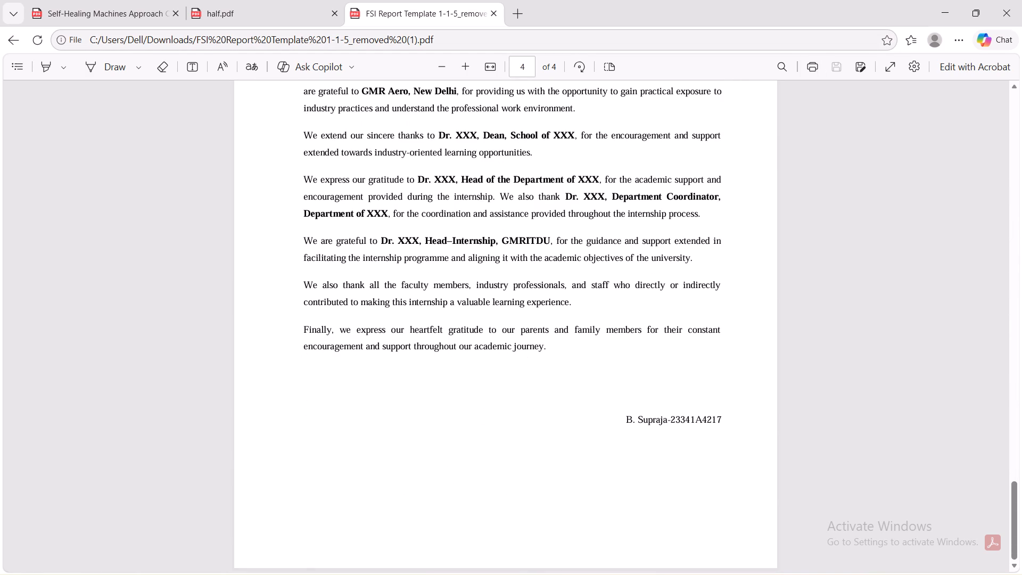
{"action": "left_click", "coordinate": [941, 4]}
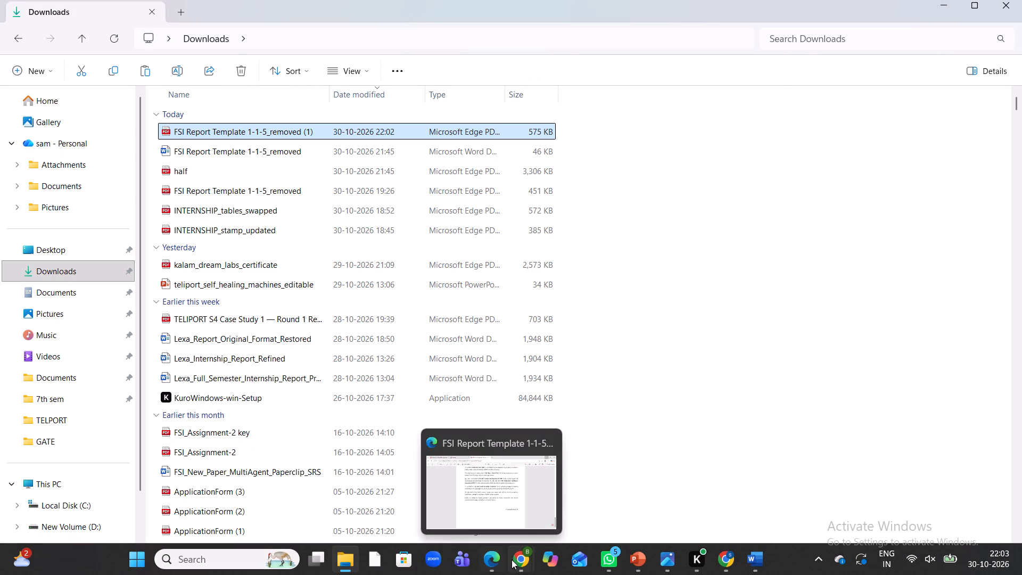
In Chrome, load FSI Report Template 1-1-5_removed (1) and half from Downloads into iLovePDF's Merge PDF tool, with the template first.
{"action": "left_click", "coordinate": [328, 503]}
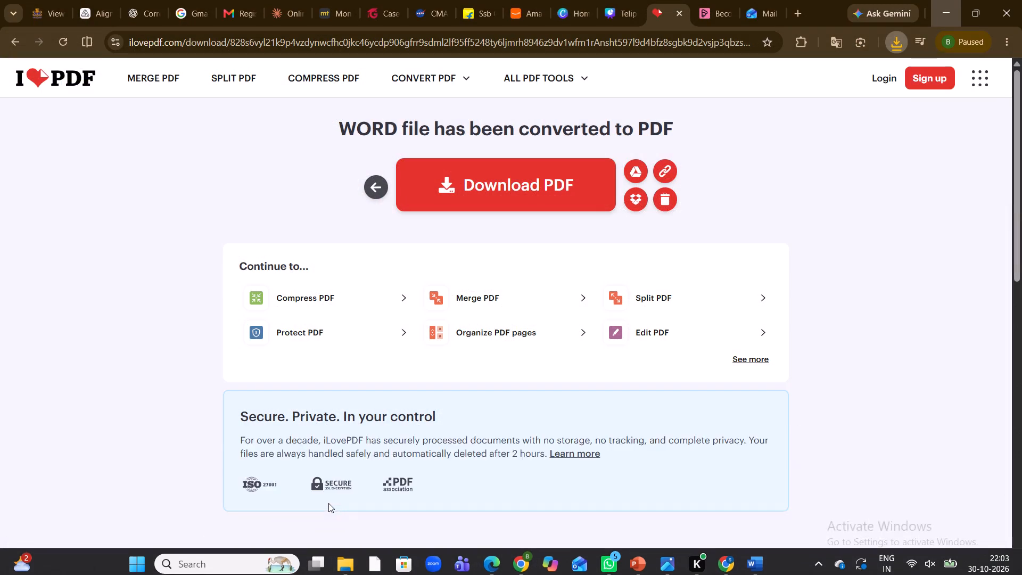
{"action": "left_click", "coordinate": [453, 288]}
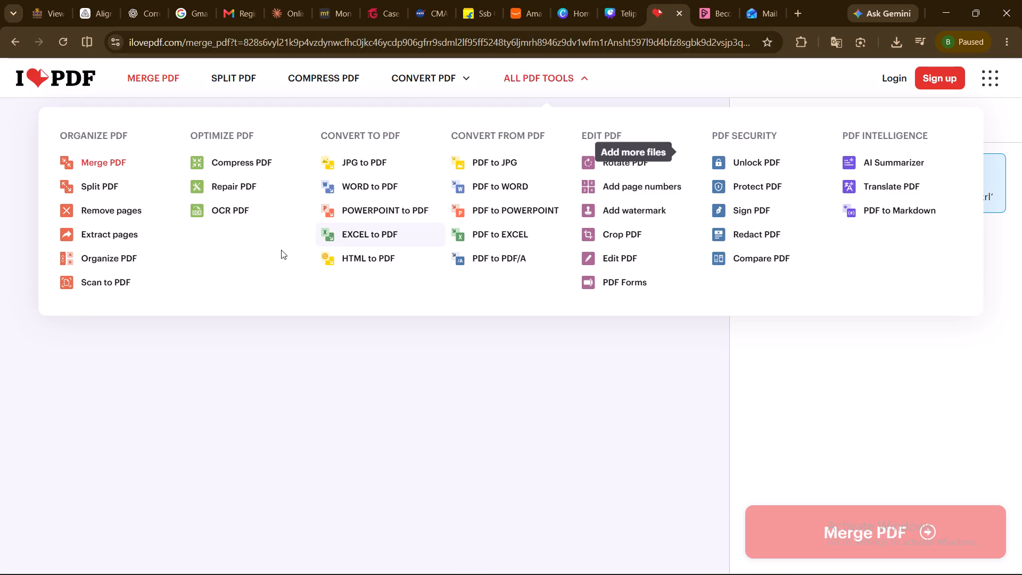
{"action": "left_click", "coordinate": [87, 157]}
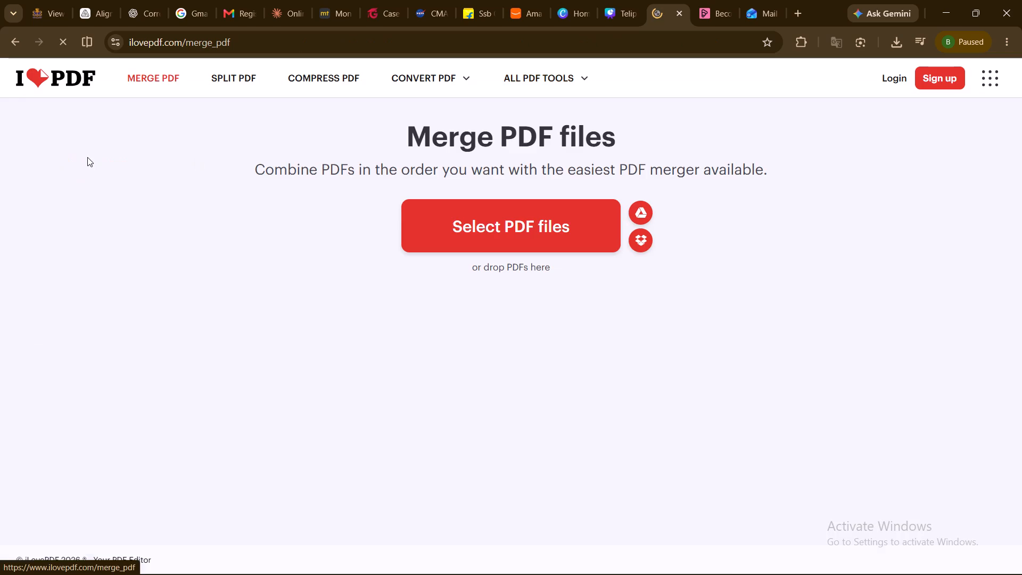
{"action": "left_click", "coordinate": [432, 218]}
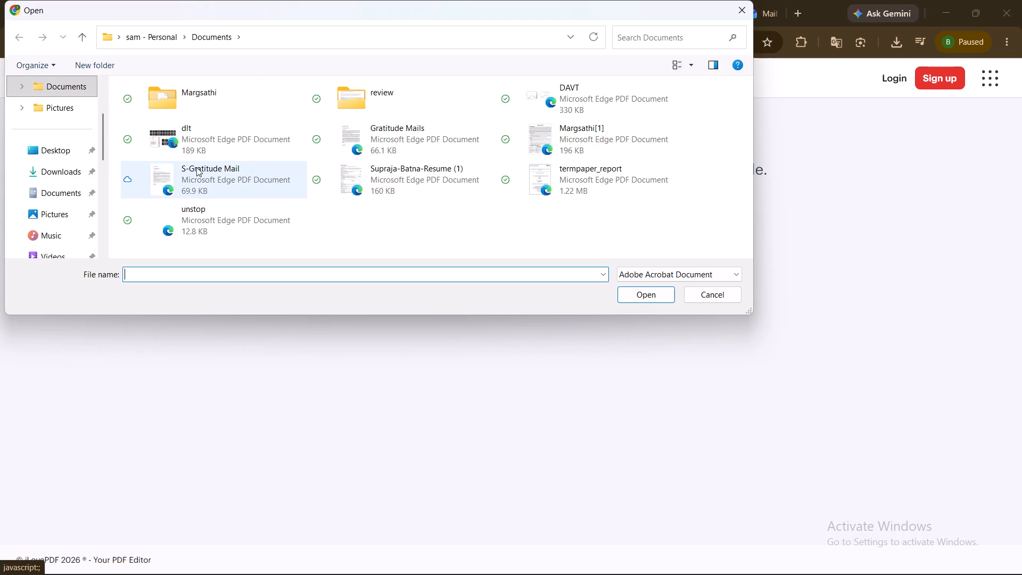
{"action": "left_click", "coordinate": [70, 175]}
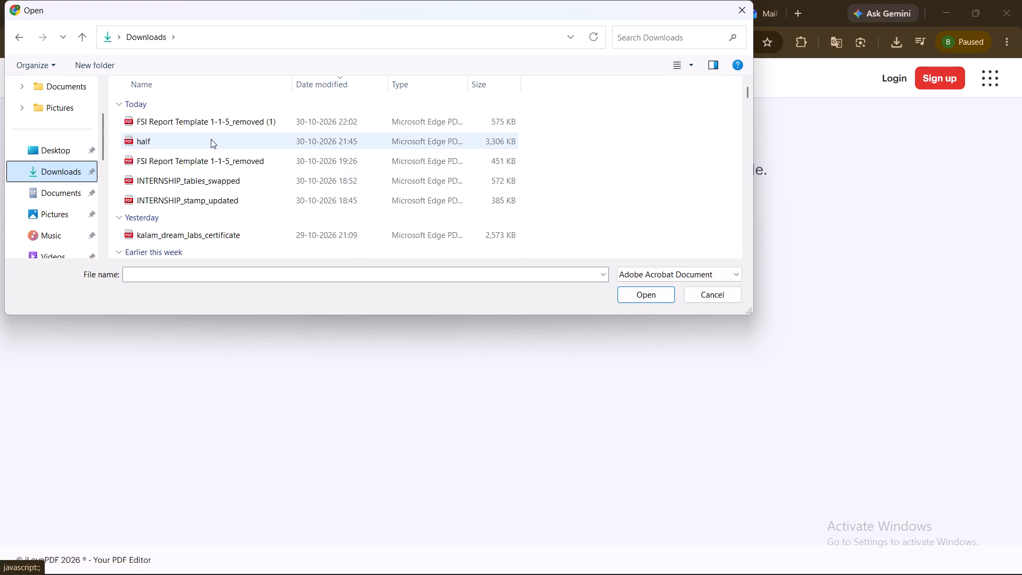
{"action": "left_click", "coordinate": [221, 124]}
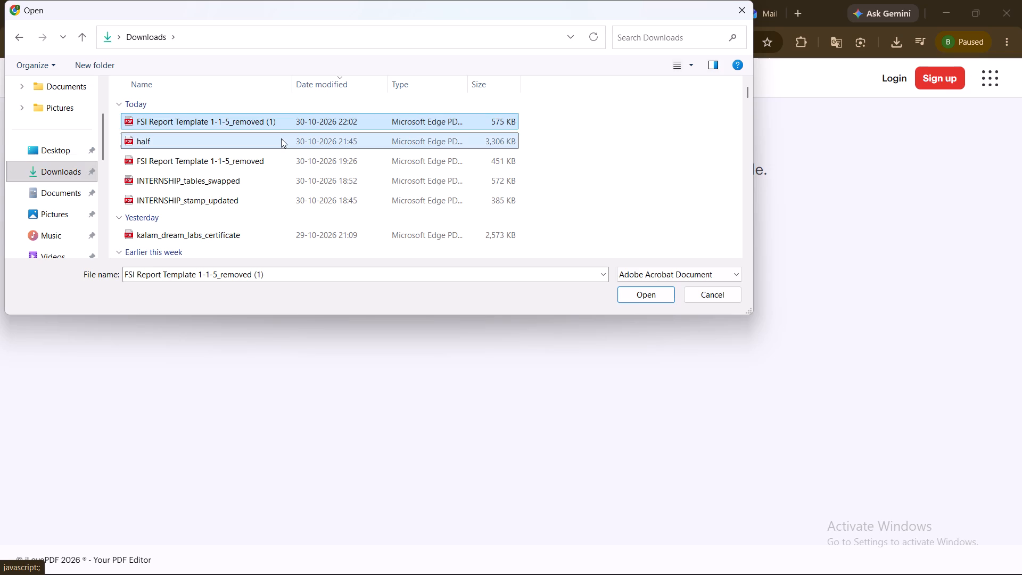
{"action": "left_click", "coordinate": [281, 138]}
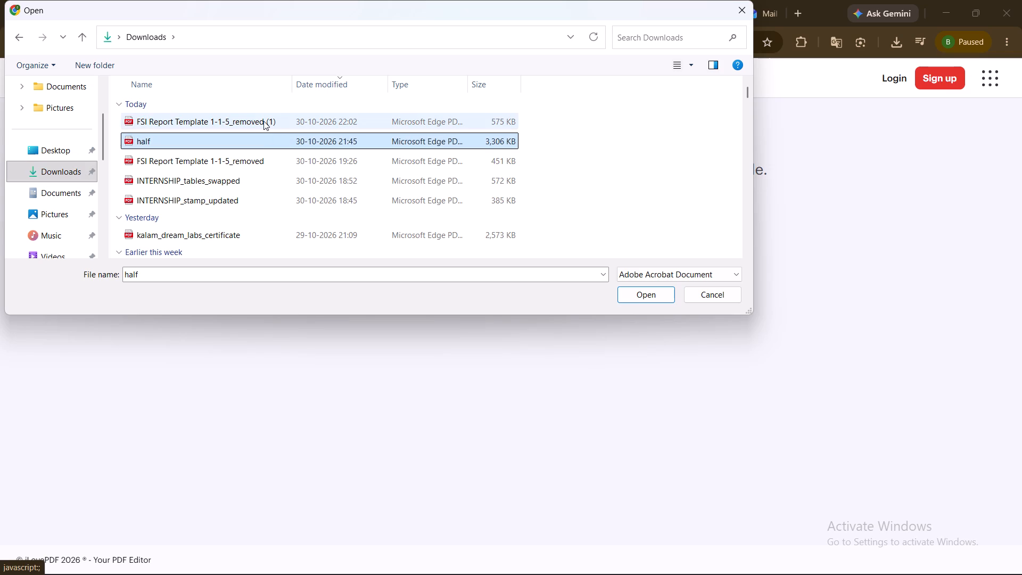
{"action": "left_click", "coordinate": [263, 121]}
{"action": "left_click", "coordinate": [263, 135], "text": "shift"}
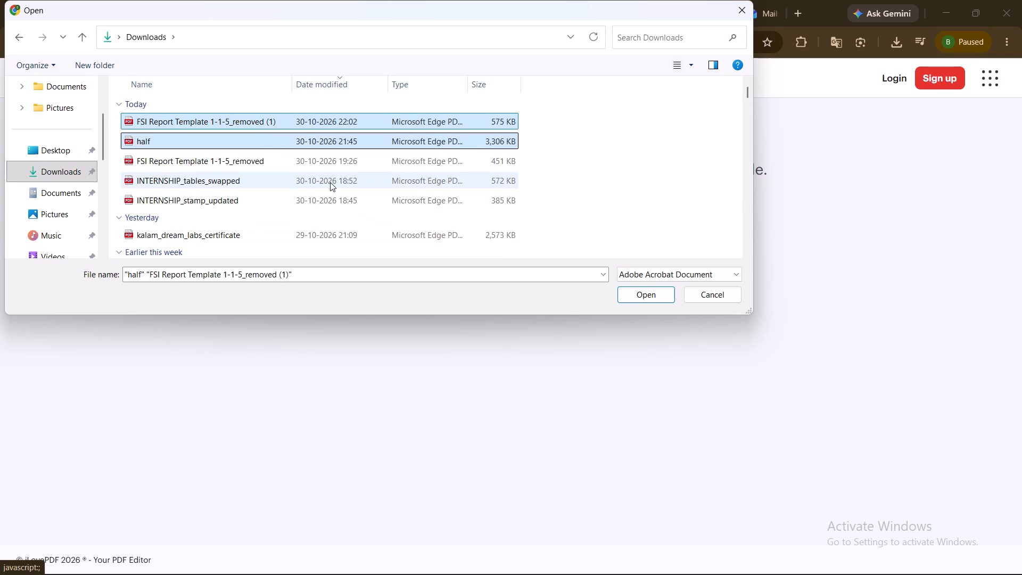
{"action": "left_click", "coordinate": [262, 136]}
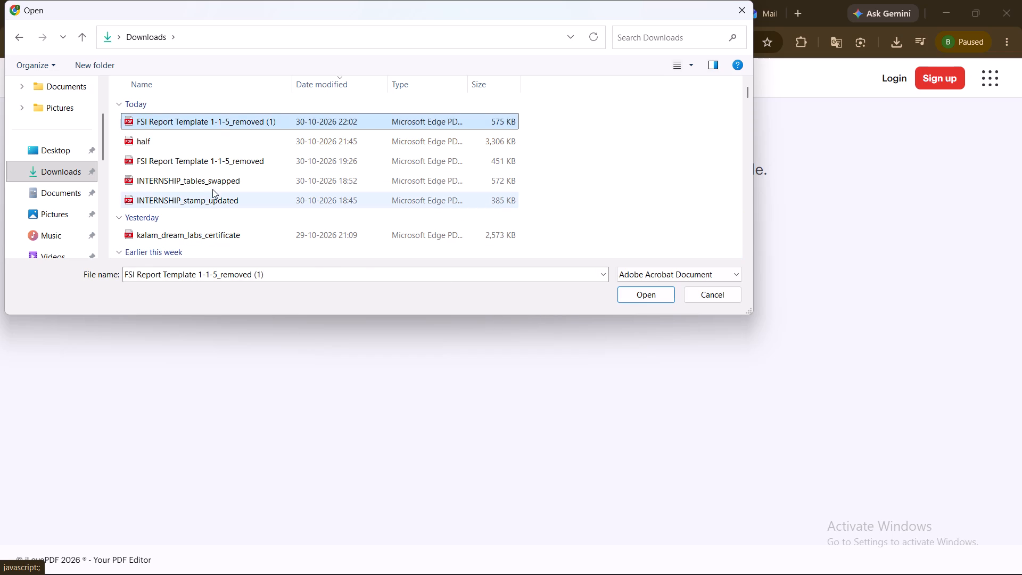
{"action": "left_click", "coordinate": [180, 141]}
{"action": "left_click", "coordinate": [176, 120], "text": "shift"}
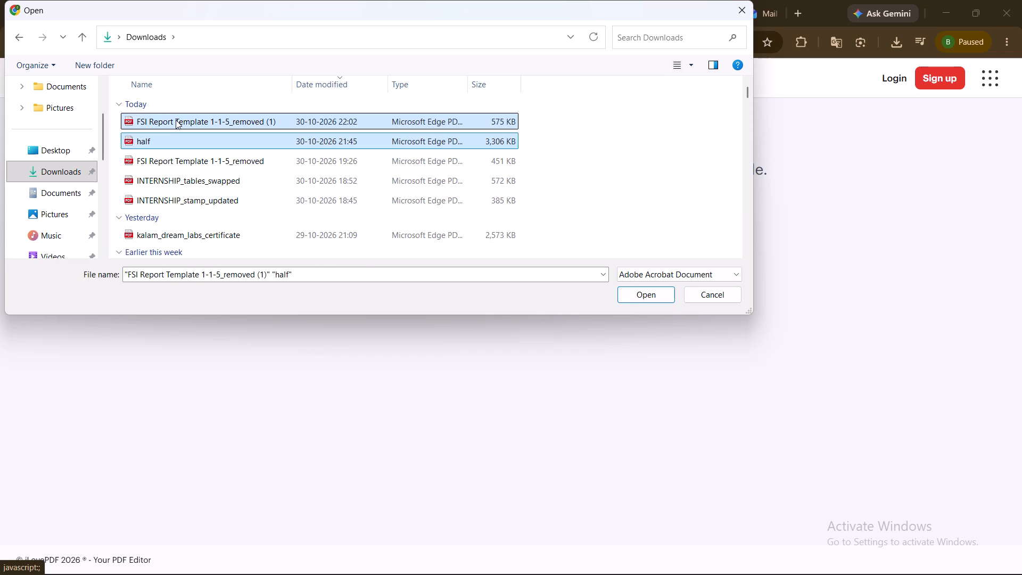
{"action": "left_click", "coordinate": [641, 293]}
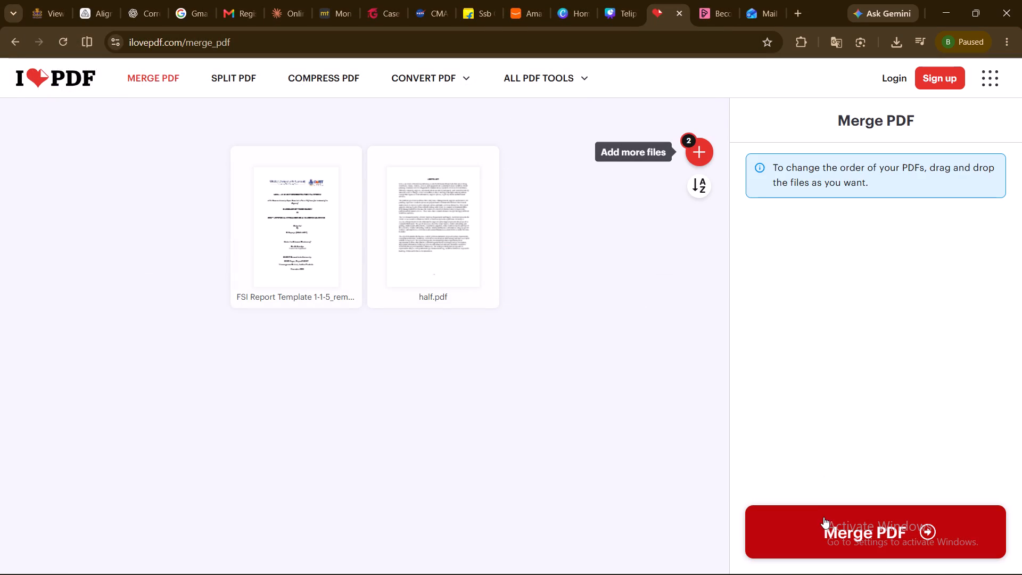
Merge the two loaded PDFs and download the merged file.
{"action": "left_click", "coordinate": [825, 523]}
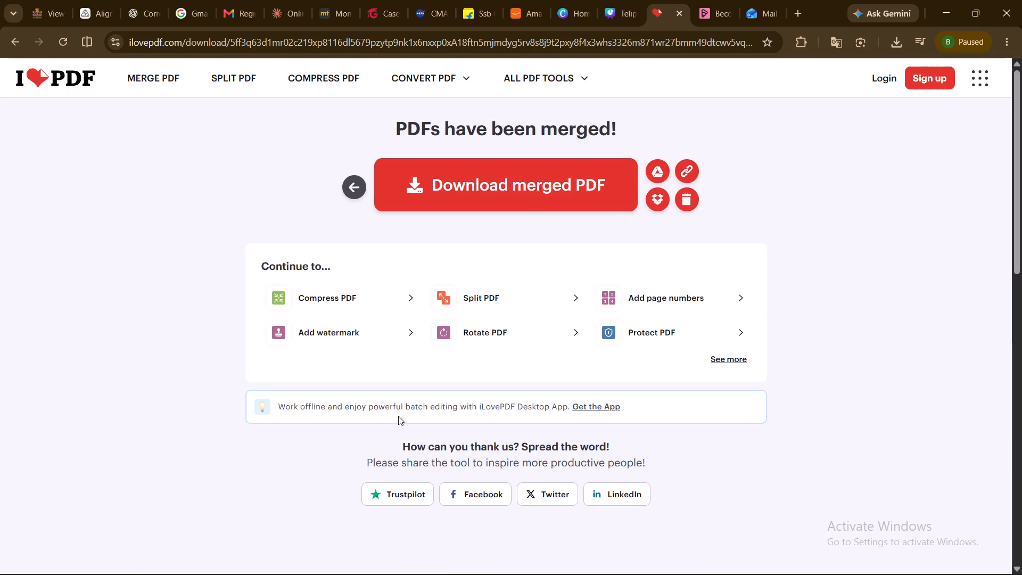
{"action": "left_click", "coordinate": [524, 196]}
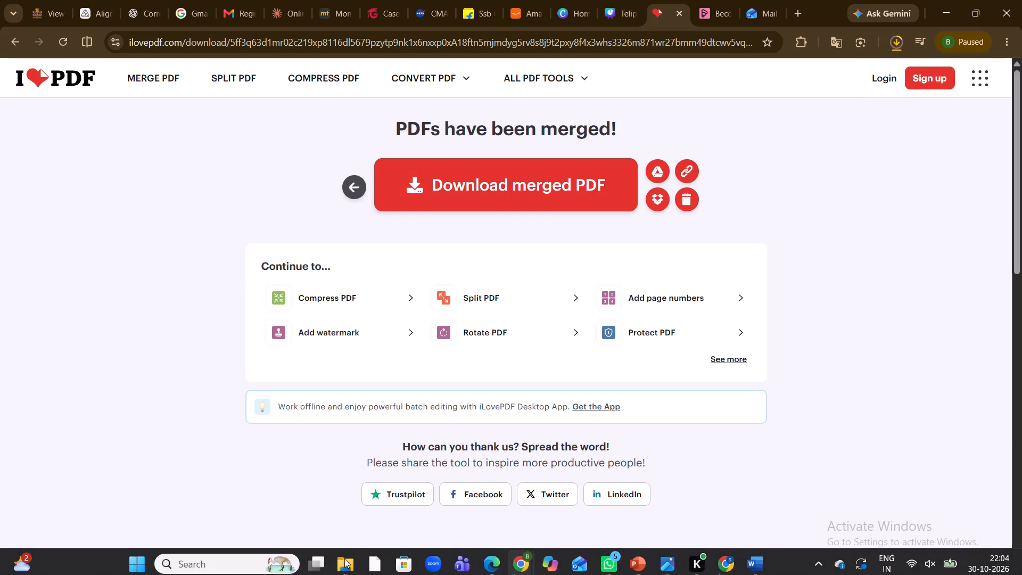
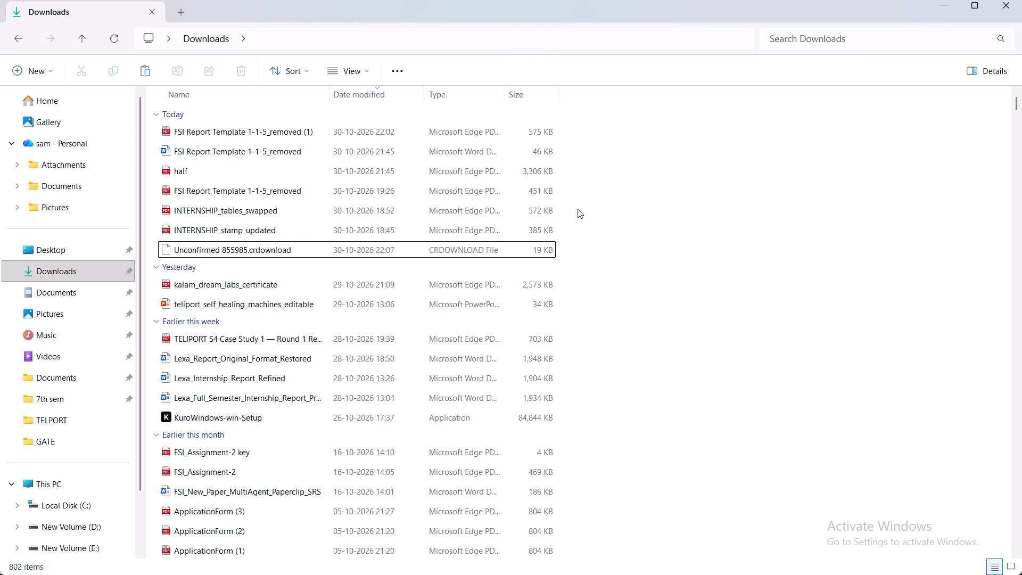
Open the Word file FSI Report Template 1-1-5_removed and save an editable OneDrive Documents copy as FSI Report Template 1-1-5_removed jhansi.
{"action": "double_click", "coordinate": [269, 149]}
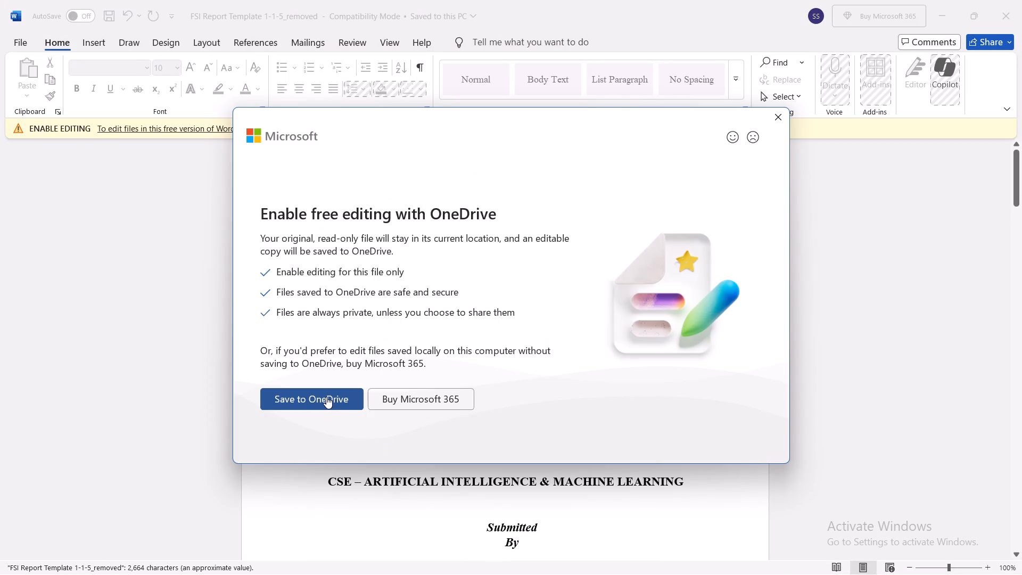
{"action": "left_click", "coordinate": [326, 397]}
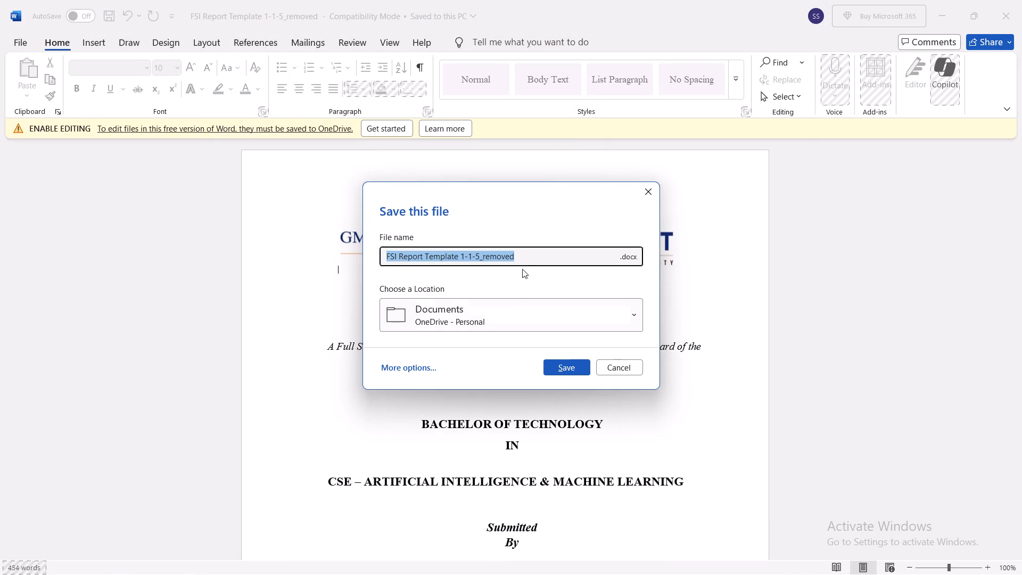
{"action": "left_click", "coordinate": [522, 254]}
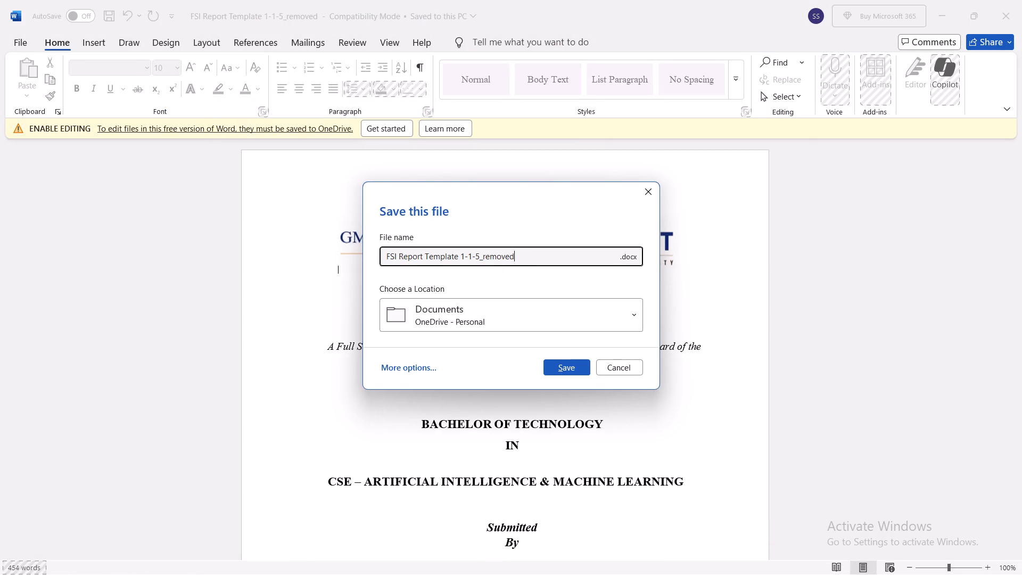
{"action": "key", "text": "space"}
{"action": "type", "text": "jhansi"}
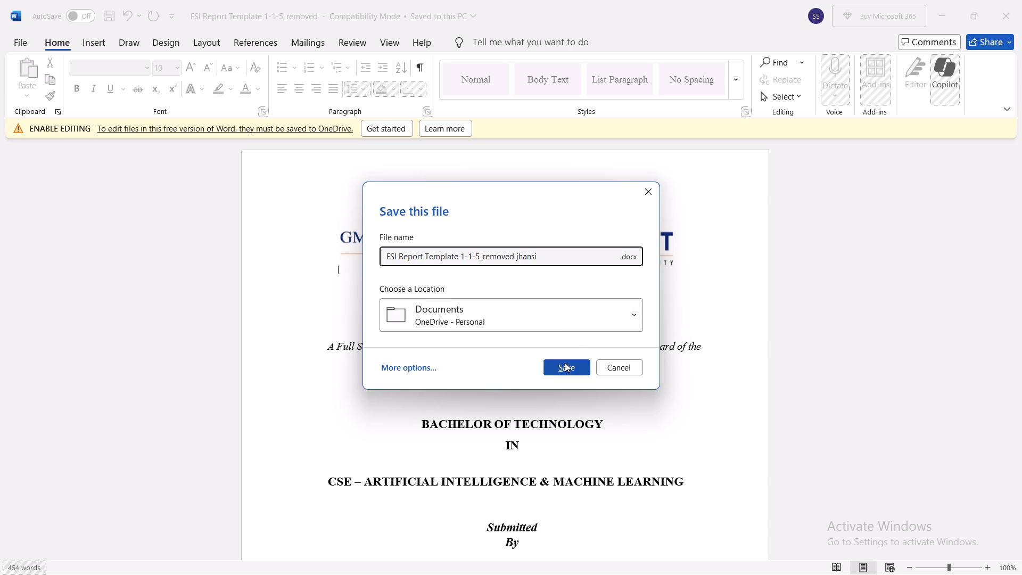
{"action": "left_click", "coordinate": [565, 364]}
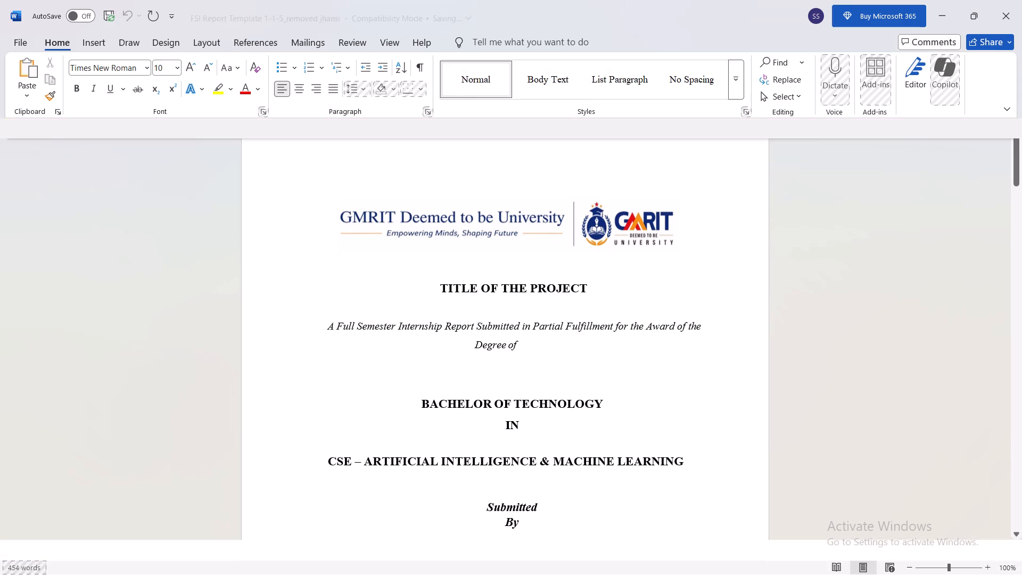
Skim the new copy from the cover page through the Acknowledgement, close it and the half_merged_removed PDF, and return to File Explorer.
{"action": "scroll", "coordinate": [468, 360], "scroll_direction": "down", "scroll_amount": 1}
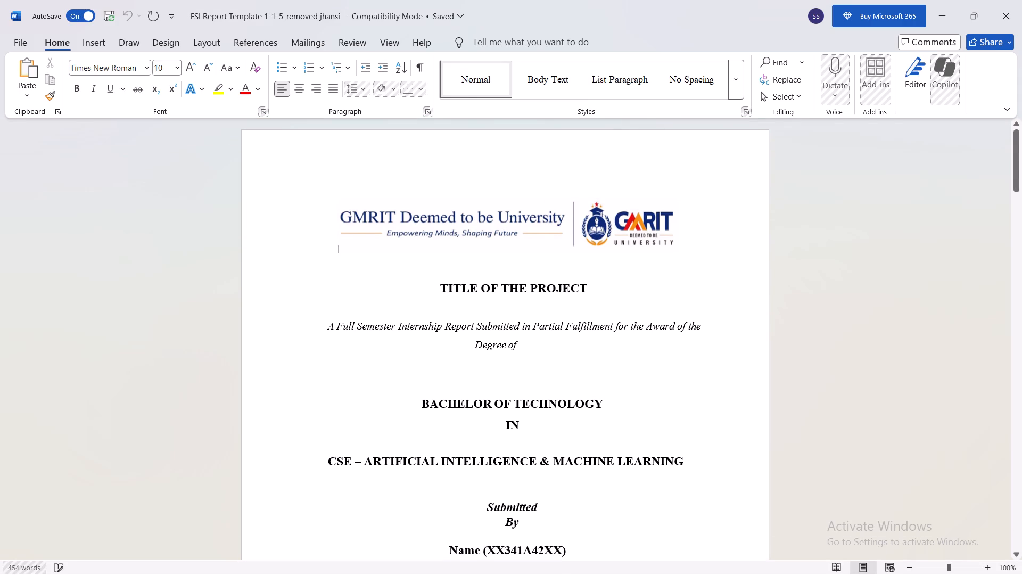
{"action": "scroll", "coordinate": [468, 360], "scroll_direction": "down", "scroll_amount": 7}
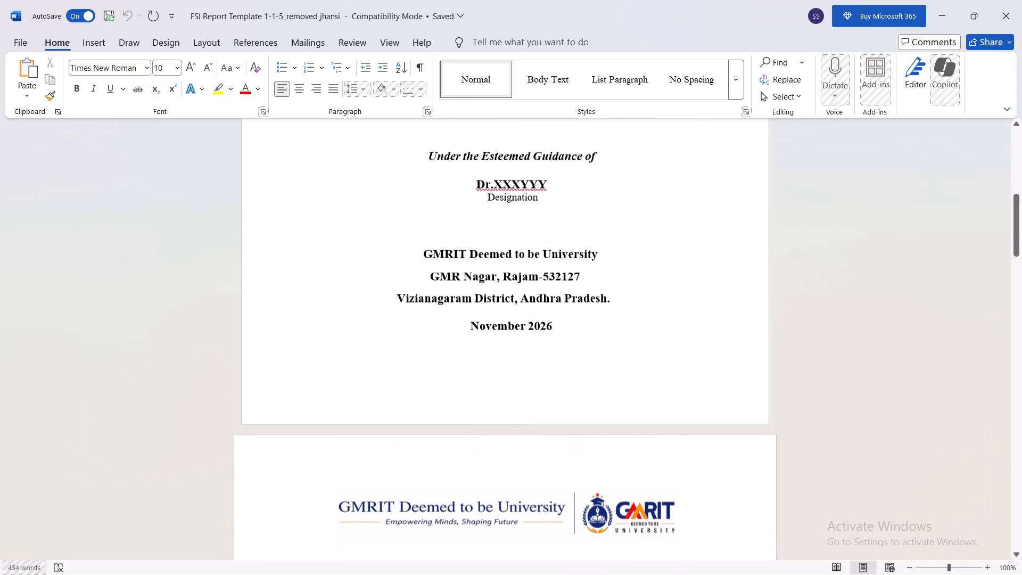
{"action": "scroll", "coordinate": [468, 360], "scroll_direction": "down", "scroll_amount": 7}
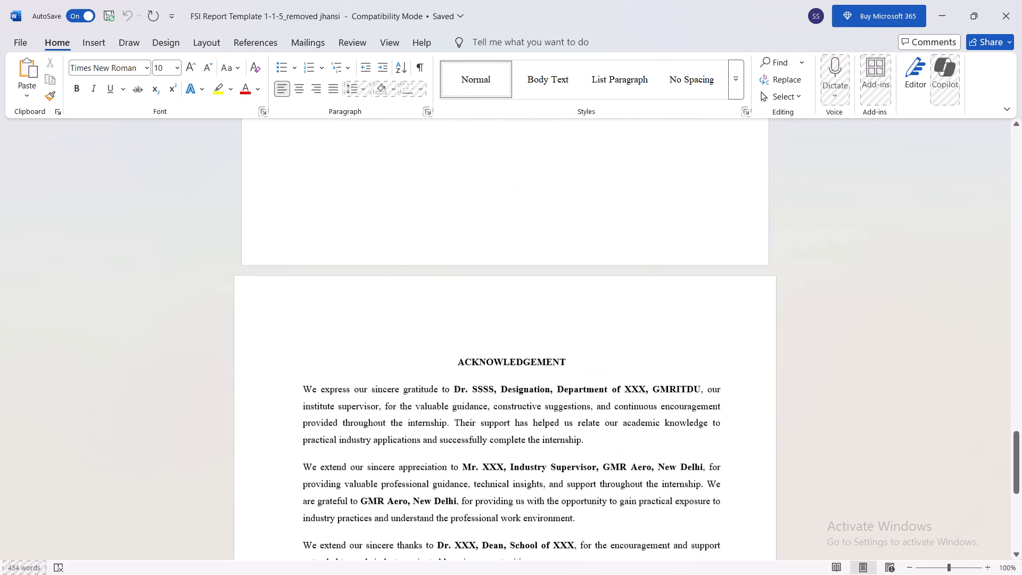
{"action": "scroll", "coordinate": [468, 360], "scroll_direction": "down", "scroll_amount": 4}
{"action": "scroll", "coordinate": [468, 360], "scroll_direction": "up", "scroll_amount": 20}
{"action": "scroll", "coordinate": [468, 360], "scroll_direction": "up", "scroll_amount": 20}
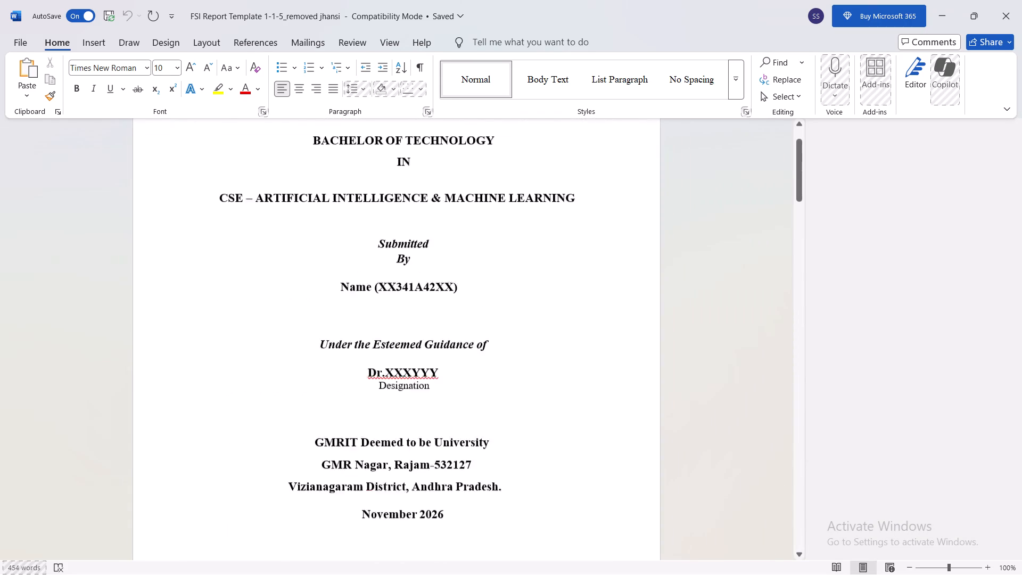
{"action": "scroll", "coordinate": [468, 360], "scroll_direction": "up", "scroll_amount": 20}
{"action": "scroll", "coordinate": [468, 360], "scroll_direction": "up", "scroll_amount": 15}
{"action": "left_click", "coordinate": [1003, 11]}
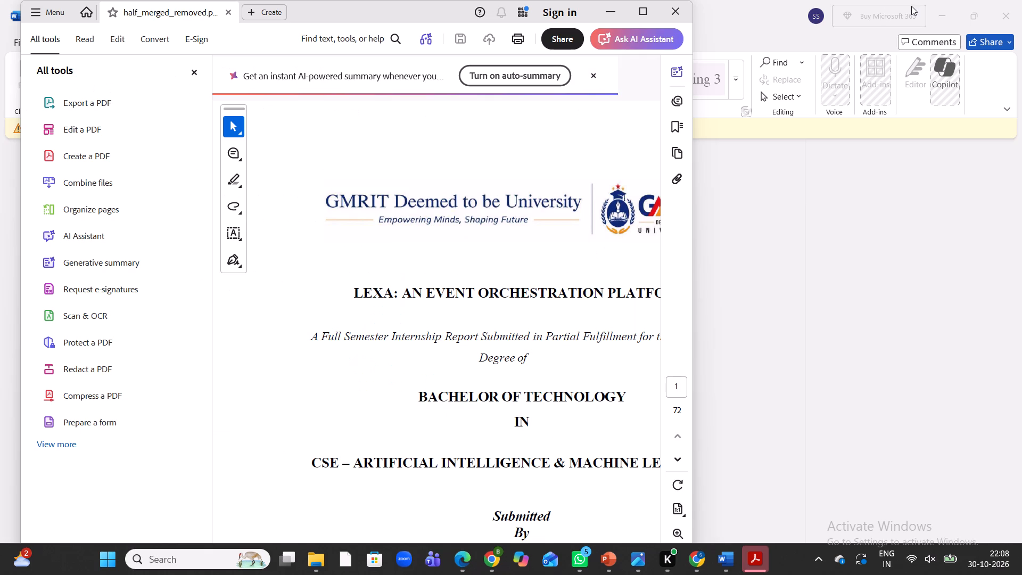
{"action": "left_click", "coordinate": [680, 13]}
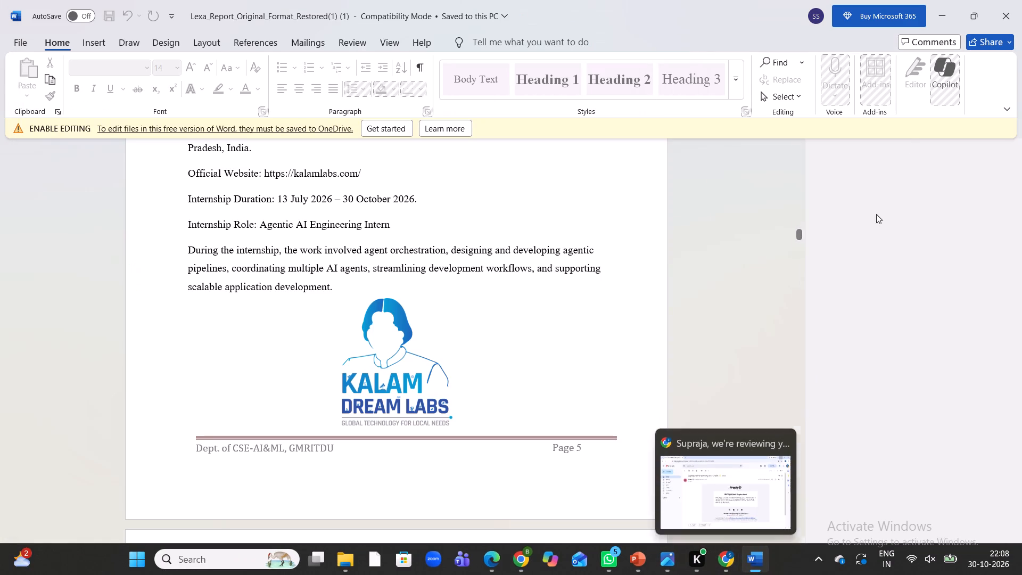
{"action": "left_click", "coordinate": [949, 0]}
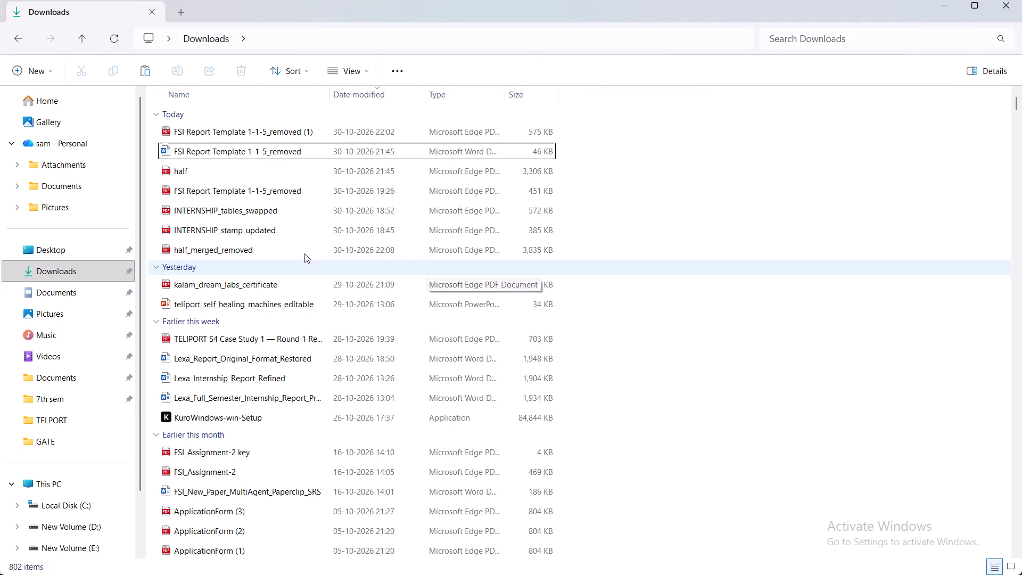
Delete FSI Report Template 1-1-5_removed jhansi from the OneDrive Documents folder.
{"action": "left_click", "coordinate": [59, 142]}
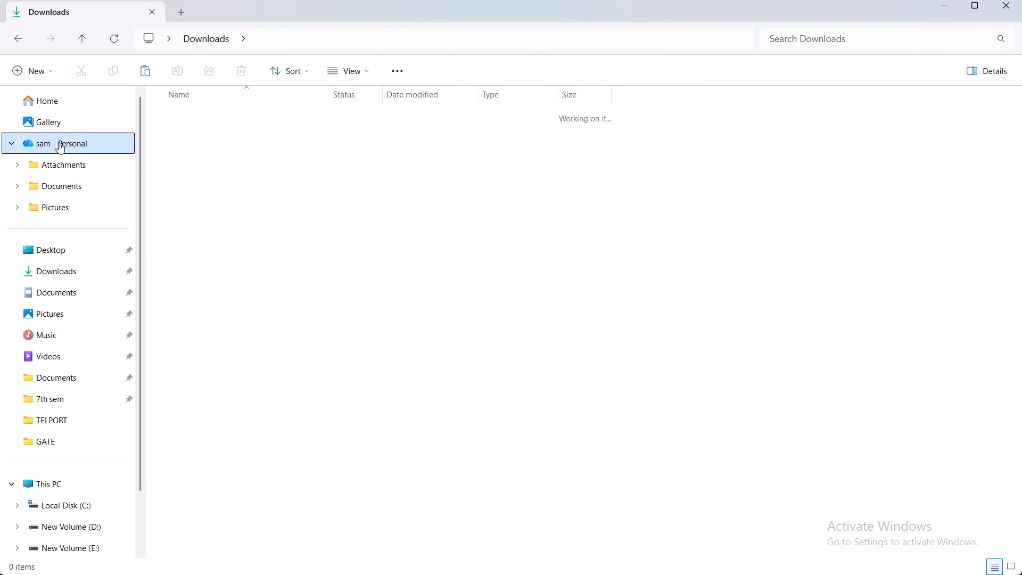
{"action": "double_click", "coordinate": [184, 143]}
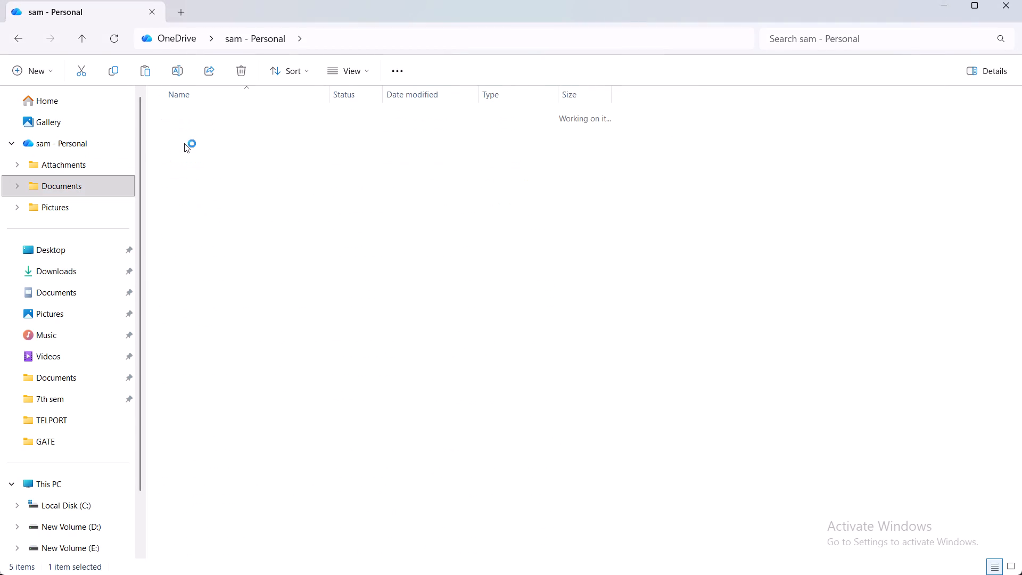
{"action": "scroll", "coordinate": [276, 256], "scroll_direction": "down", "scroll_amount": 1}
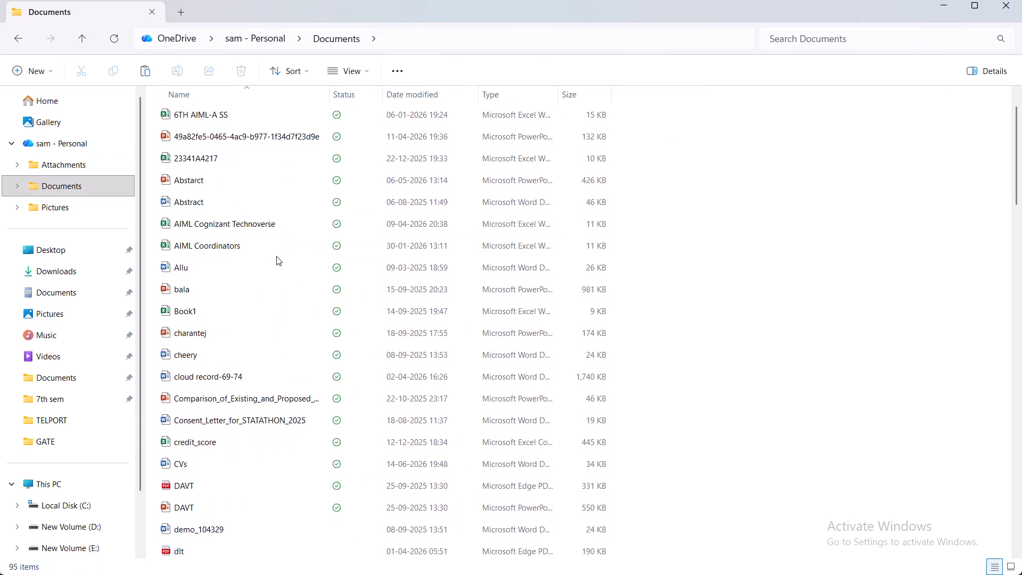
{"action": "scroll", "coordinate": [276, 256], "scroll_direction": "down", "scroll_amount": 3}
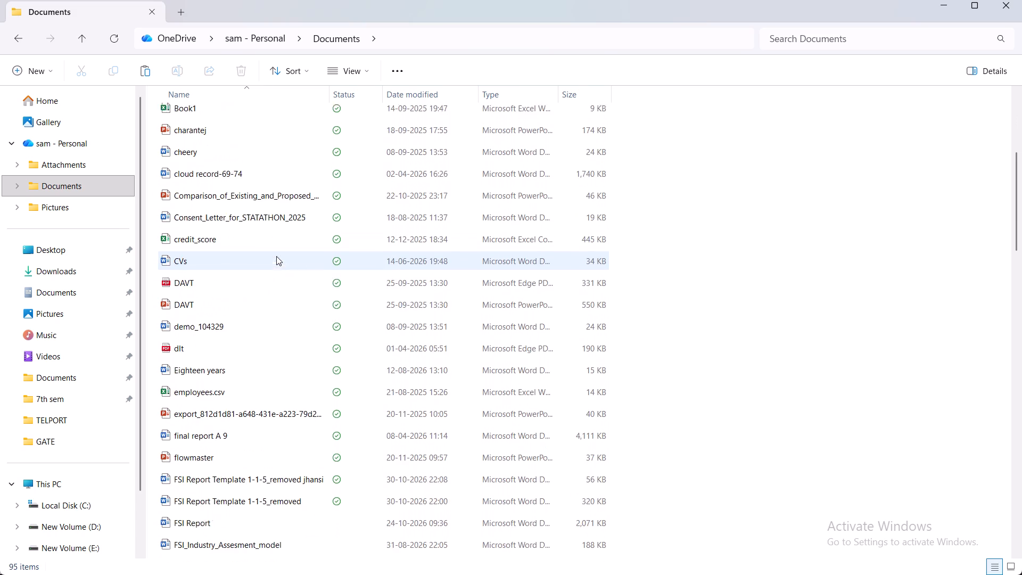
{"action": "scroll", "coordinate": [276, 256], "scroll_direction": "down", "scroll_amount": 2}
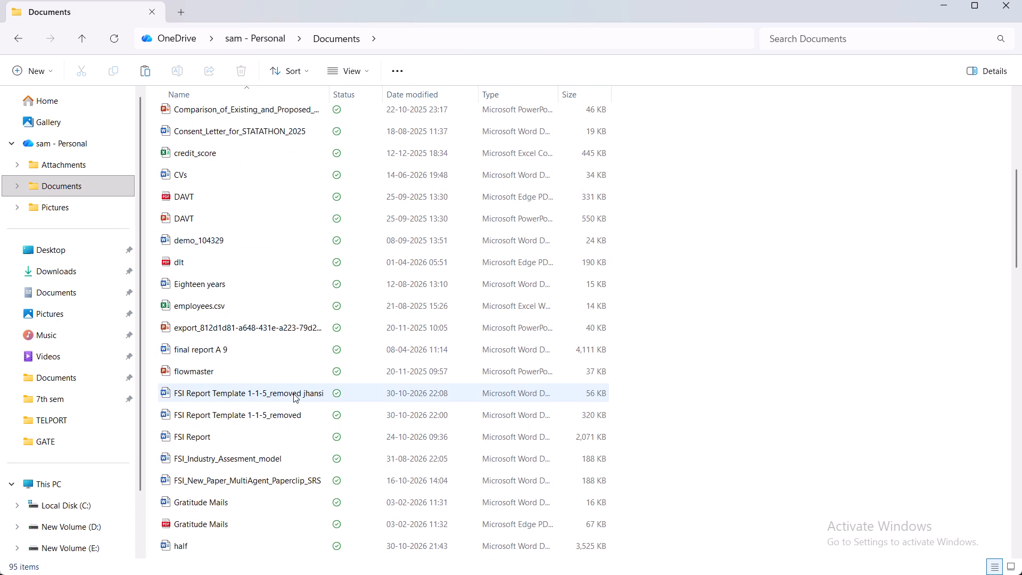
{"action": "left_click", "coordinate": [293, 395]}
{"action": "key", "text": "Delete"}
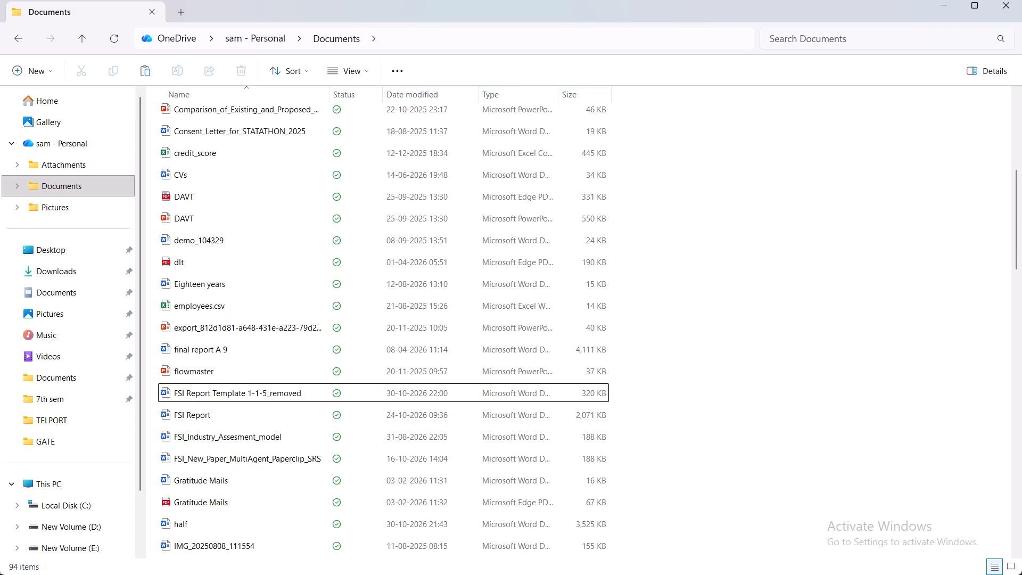
Open half_merged_removed from Downloads in Edge, close the old half_merged PDF, and check the pages from the cover through the table of contents.
{"action": "left_click", "coordinate": [66, 269]}
{"action": "double_click", "coordinate": [261, 132]}
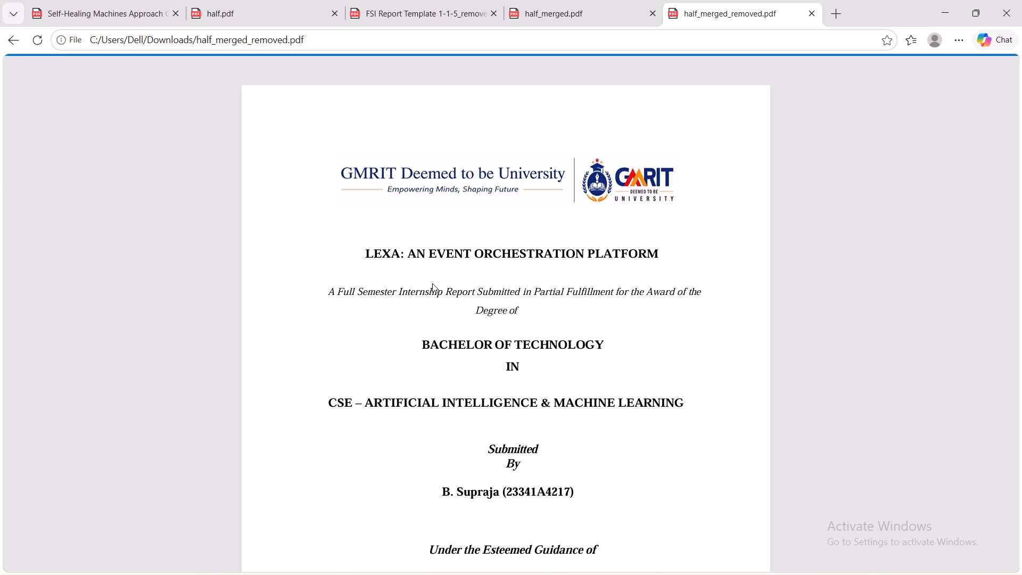
{"action": "scroll", "coordinate": [460, 333], "scroll_direction": "down", "scroll_amount": 1}
{"action": "left_click", "coordinate": [649, 12]}
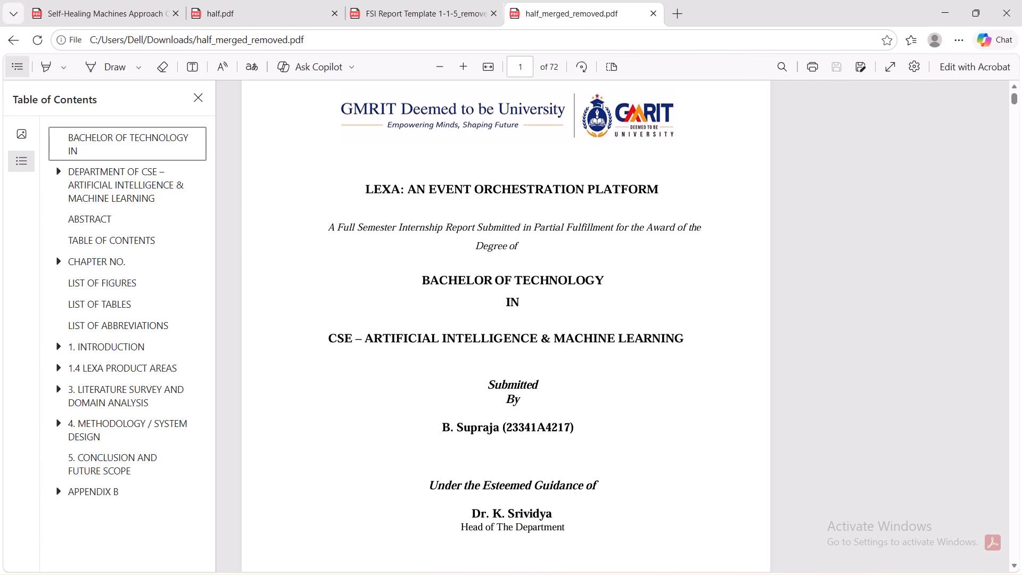
{"action": "scroll", "coordinate": [489, 296], "scroll_direction": "down", "scroll_amount": 10}
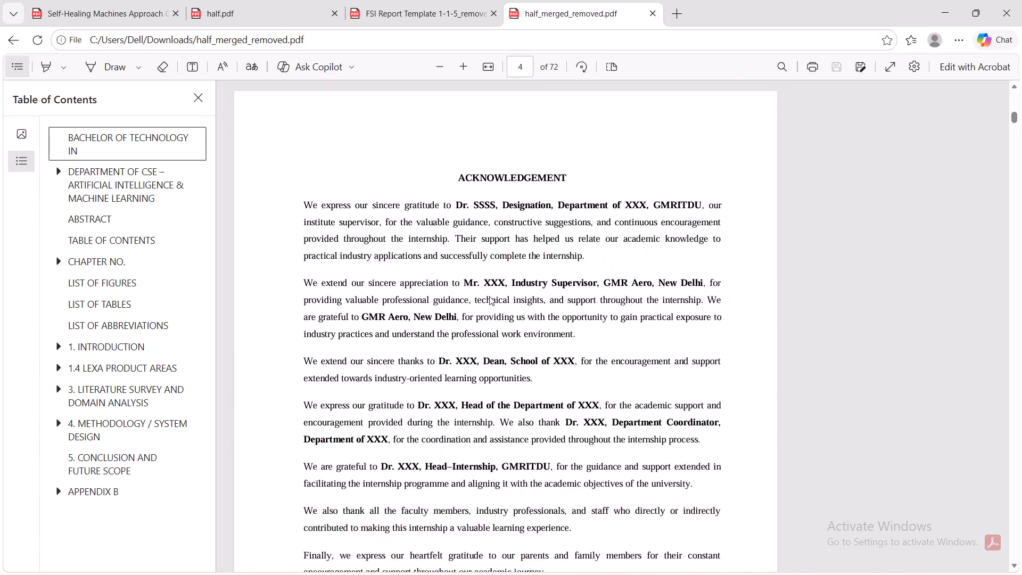
{"action": "scroll", "coordinate": [489, 296], "scroll_direction": "down", "scroll_amount": 12}
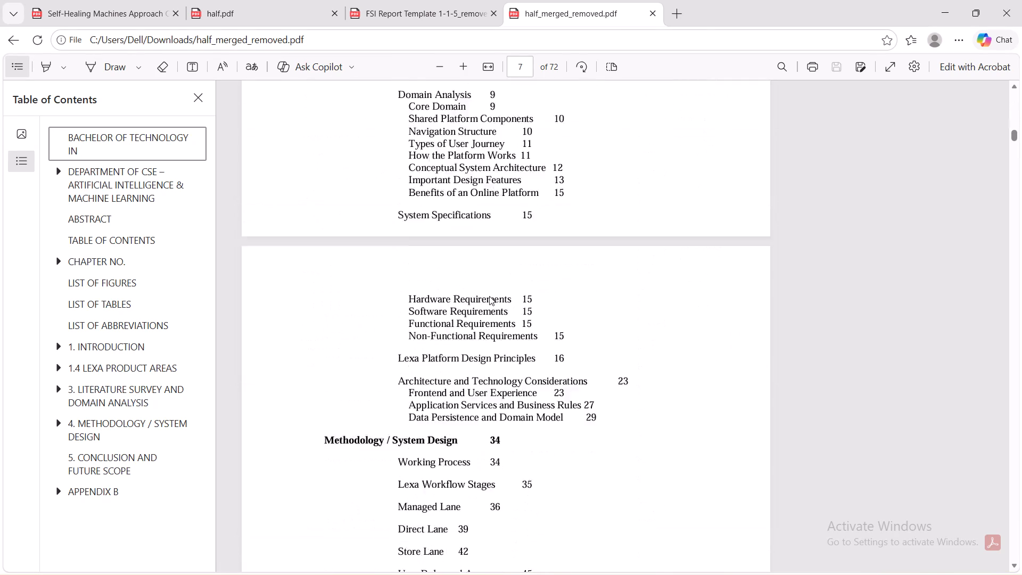
{"action": "scroll", "coordinate": [489, 296], "scroll_direction": "down", "scroll_amount": 7}
{"action": "scroll", "coordinate": [489, 296], "scroll_direction": "up", "scroll_amount": 11}
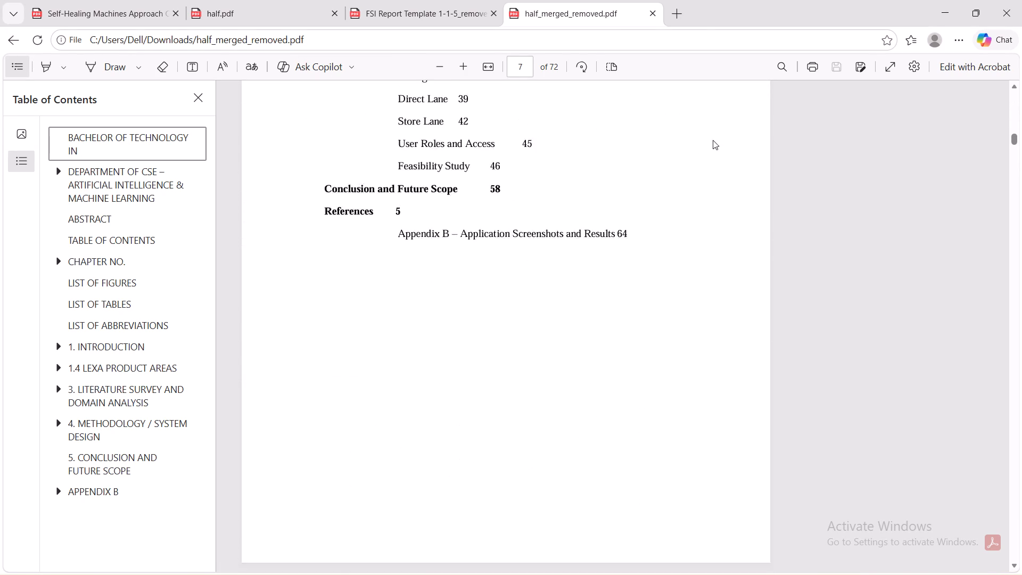
{"action": "left_click", "coordinate": [939, 0]}
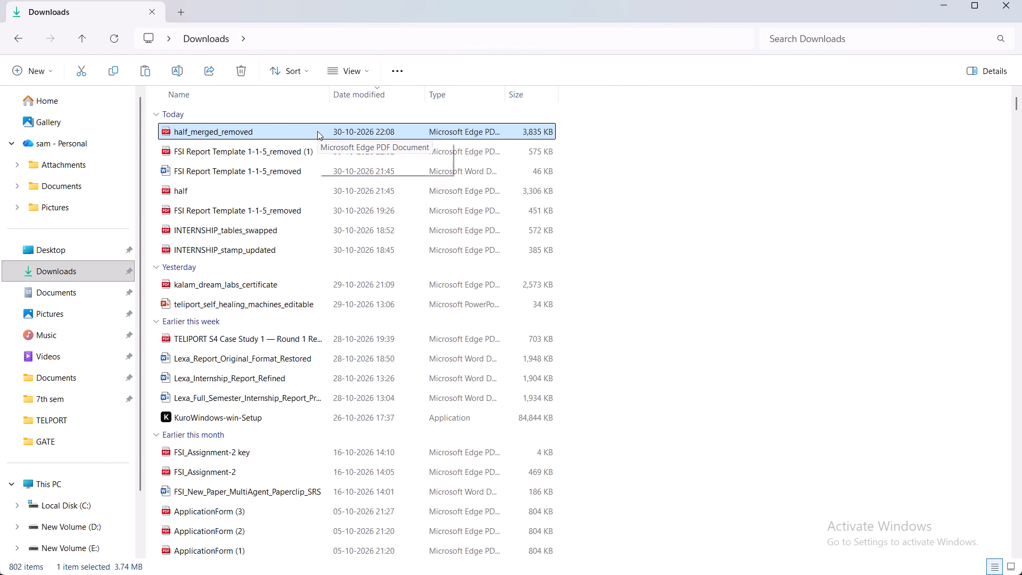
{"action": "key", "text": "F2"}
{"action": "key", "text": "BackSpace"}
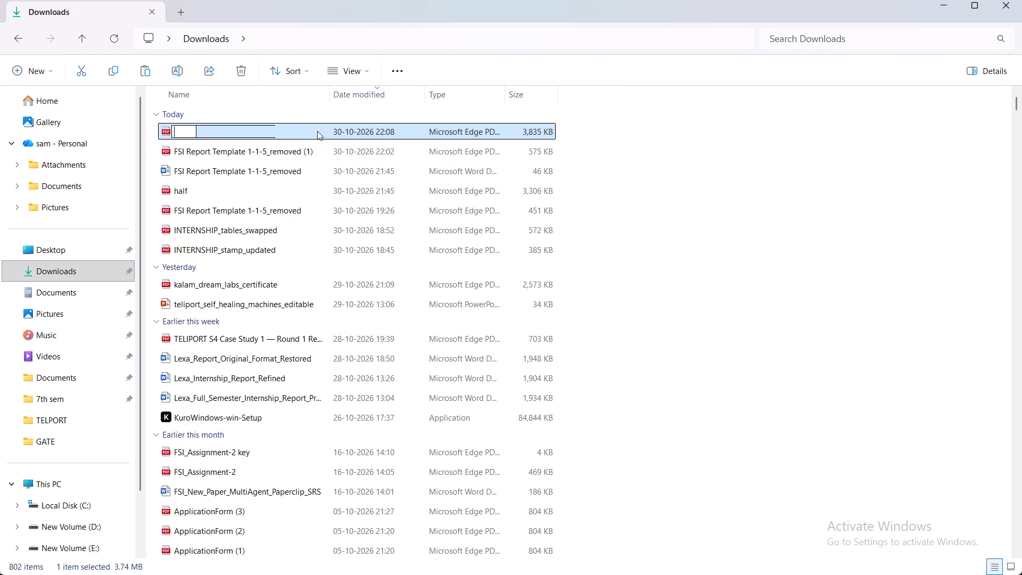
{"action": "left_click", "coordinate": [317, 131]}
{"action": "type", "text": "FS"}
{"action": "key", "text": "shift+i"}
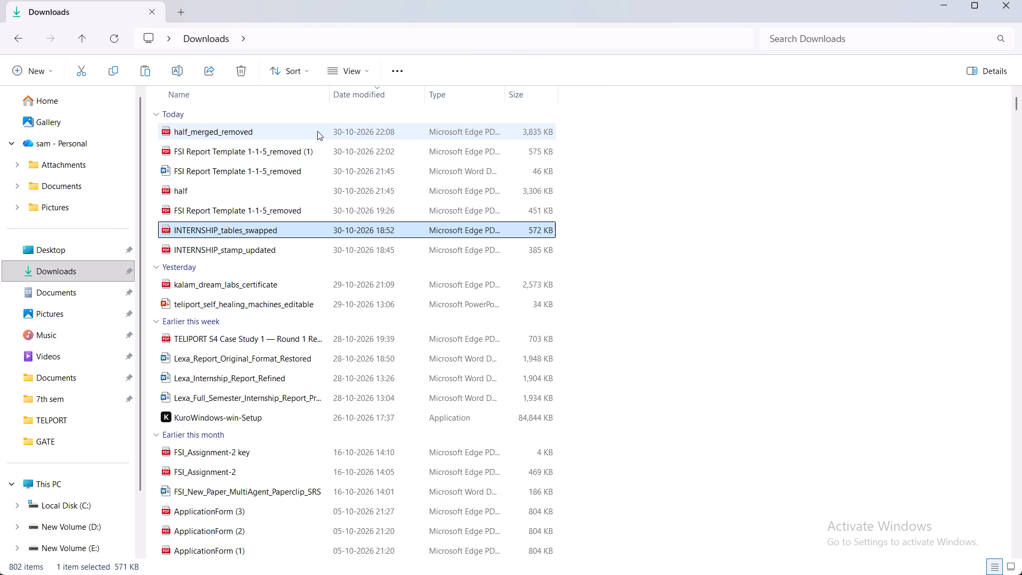
Rename half_merged_removed in Downloads as FSI Report-1.
{"action": "left_click", "coordinate": [236, 137]}
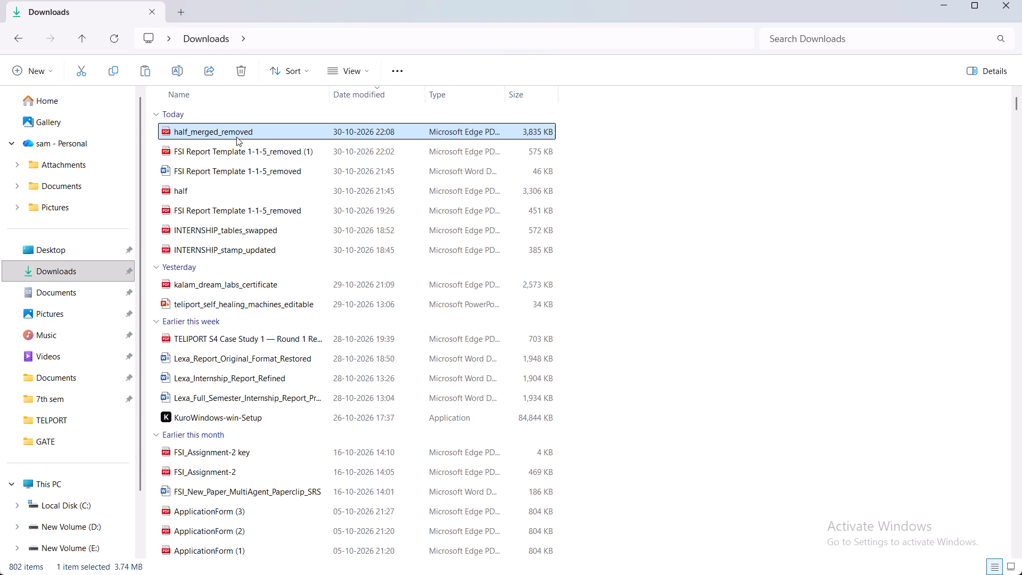
{"action": "key", "text": "F2"}
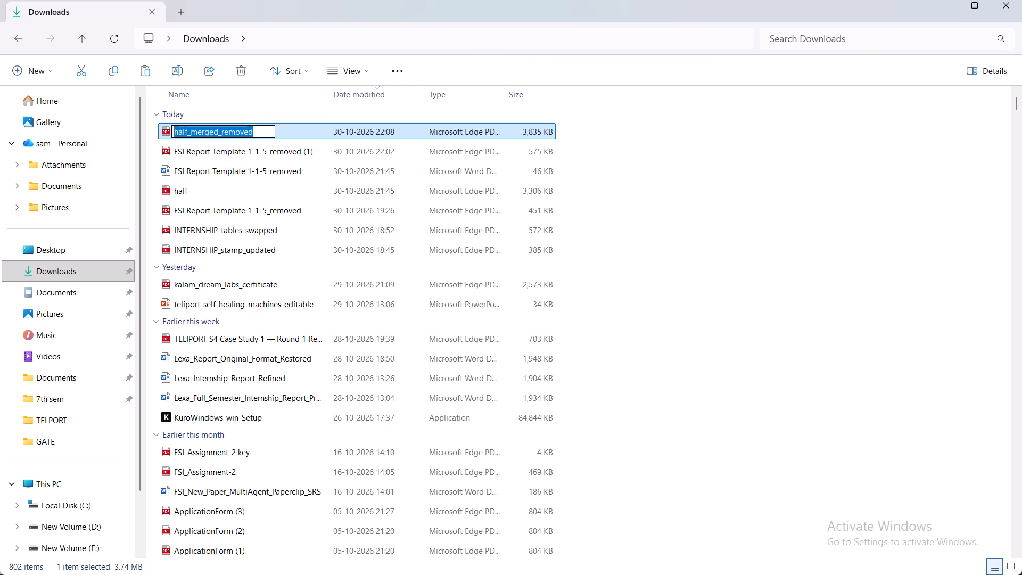
{"action": "type", "text": "ESI"}
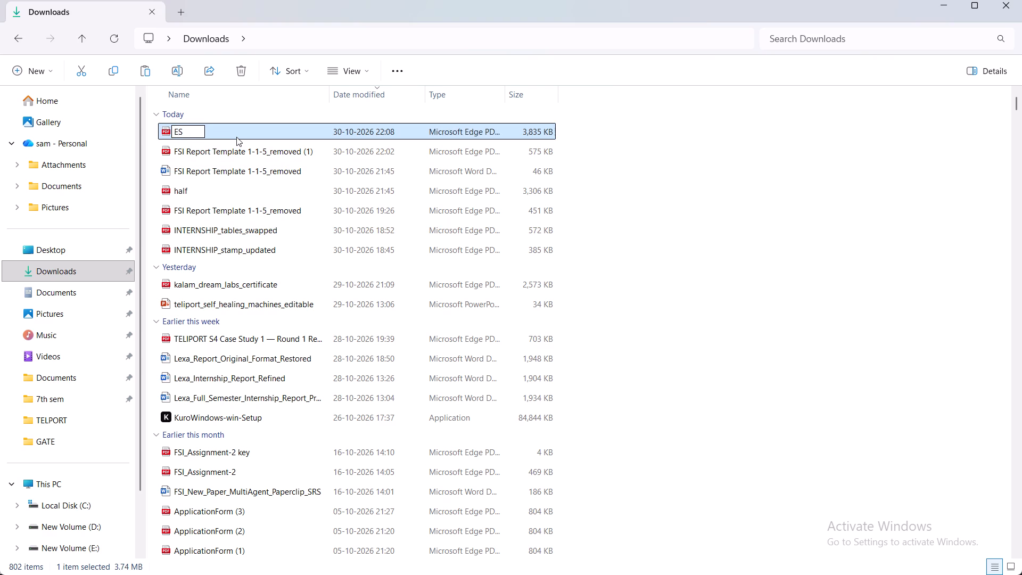
{"action": "key", "text": "space"}
{"action": "key", "text": "BackSpace"}
{"action": "key", "text": "BackSpace"}
{"action": "key", "text": "BackSpace"}
{"action": "key", "text": "BackSpace"}
{"action": "type", "text": "FSI"}
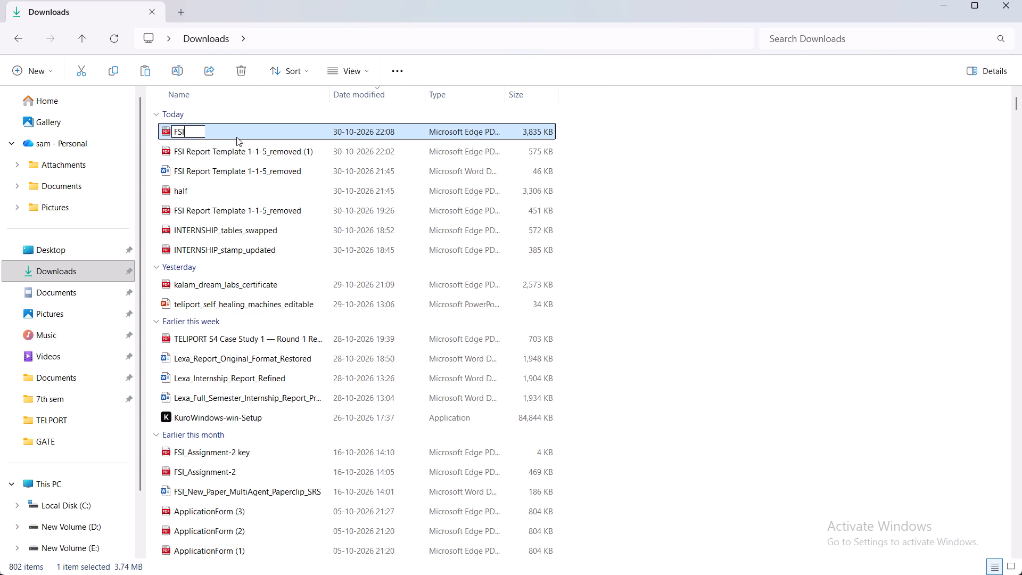
{"action": "key", "text": "space"}
{"action": "type", "text": "report"}
{"action": "key", "text": "Down"}
{"action": "key", "text": "Left"}
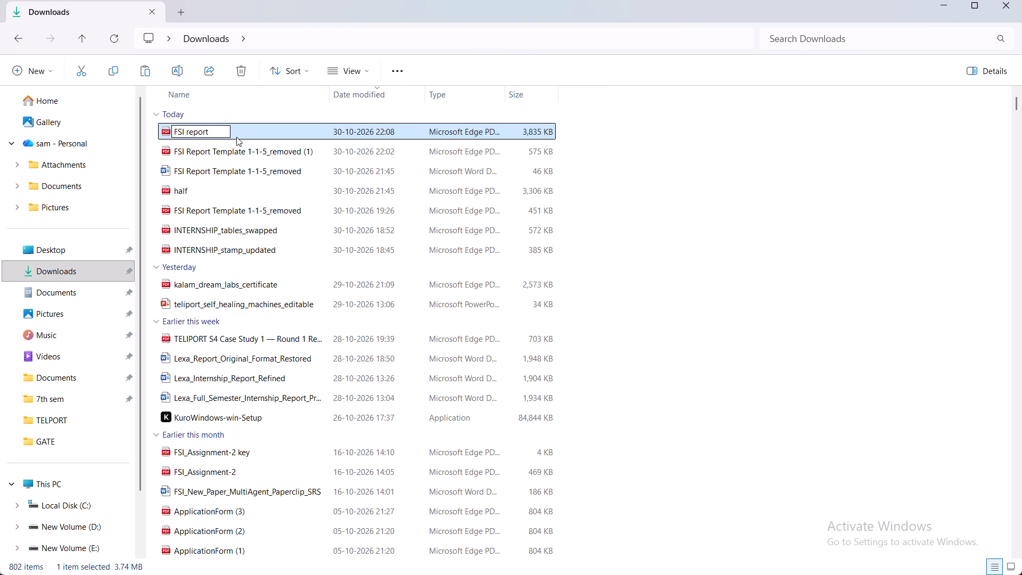
{"action": "key", "text": "Left"}
{"action": "key", "text": "Left"}
{"action": "key", "text": "Left"}
{"action": "key", "text": "Left"}
{"action": "key", "text": "BackSpace"}
{"action": "key", "text": "shift+r"}
{"action": "key", "text": "Right"}
{"action": "key", "text": "Right"}
{"action": "key", "text": "Right"}
{"action": "key", "text": "Right"}
{"action": "key", "text": "Right"}
{"action": "type", "text": "-1"}
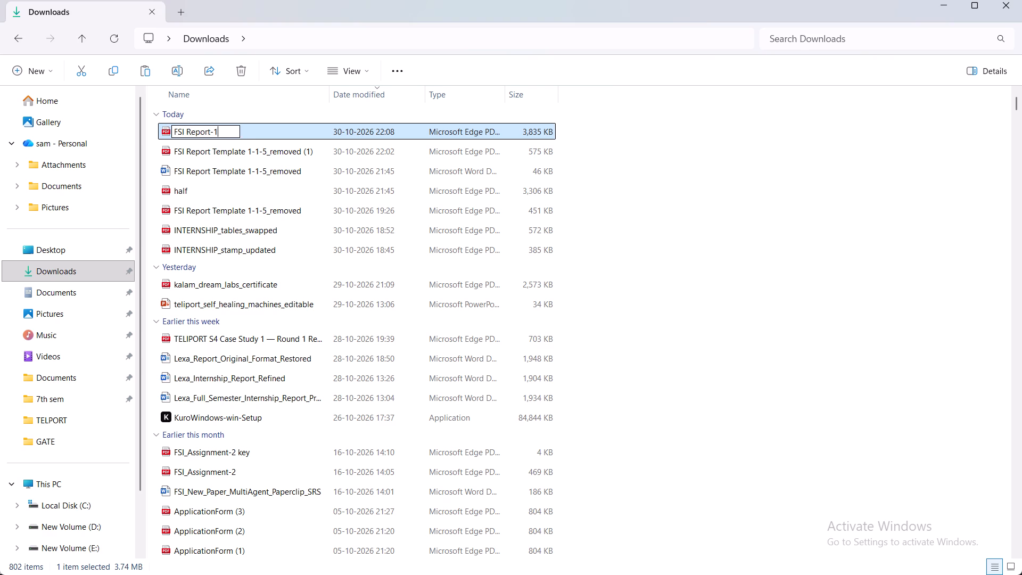
{"action": "key", "text": "Return"}
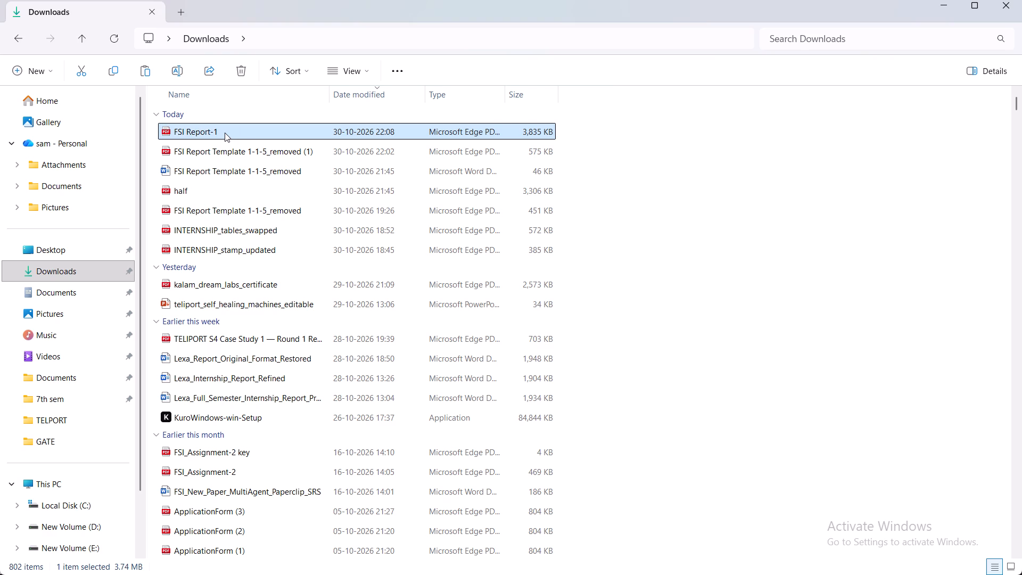
Move FSI Report-1 from Downloads to the pinned Documents folder above Pictures.
{"action": "left_click_drag", "start_coordinate": [225, 133], "coordinate": [65, 299]}
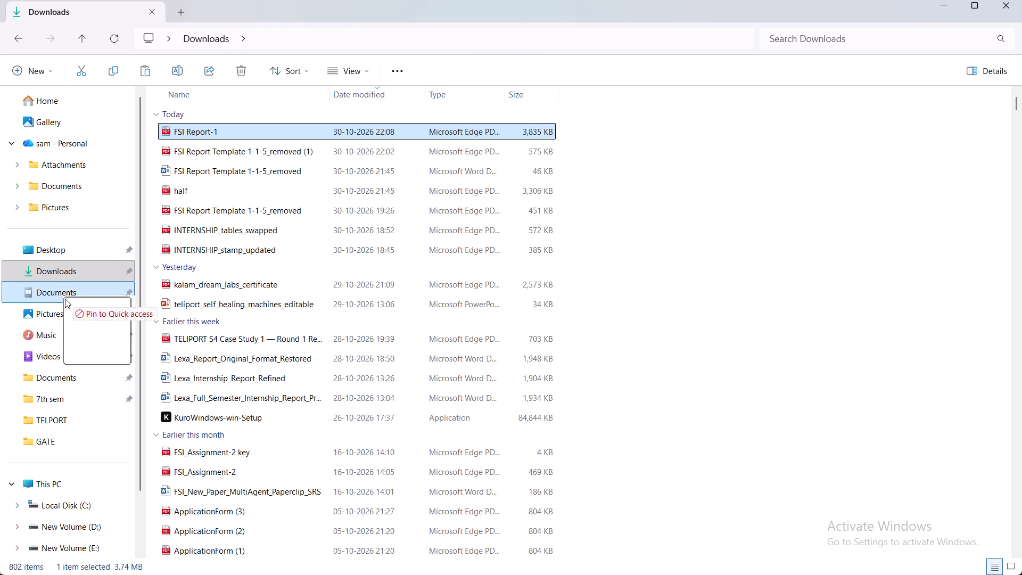
{"action": "left_click_drag", "start_coordinate": [65, 299], "coordinate": [58, 293]}
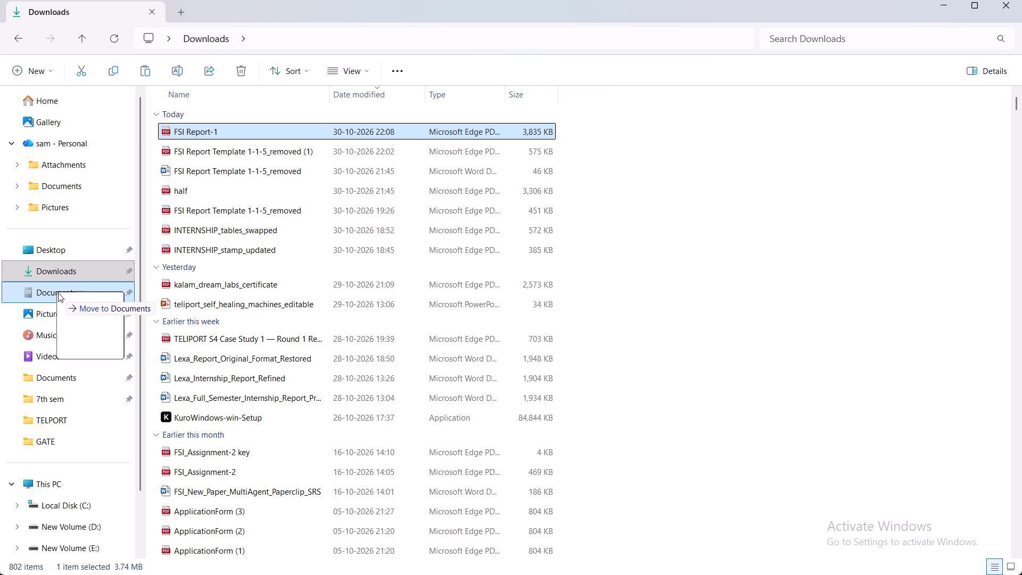
{"action": "left_click_drag", "start_coordinate": [58, 293], "coordinate": [54, 293]}
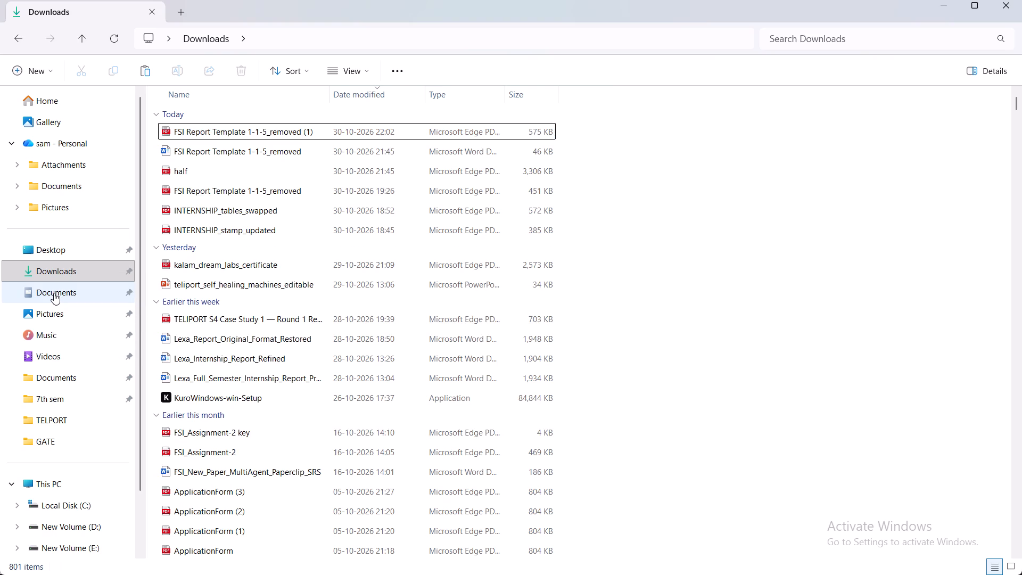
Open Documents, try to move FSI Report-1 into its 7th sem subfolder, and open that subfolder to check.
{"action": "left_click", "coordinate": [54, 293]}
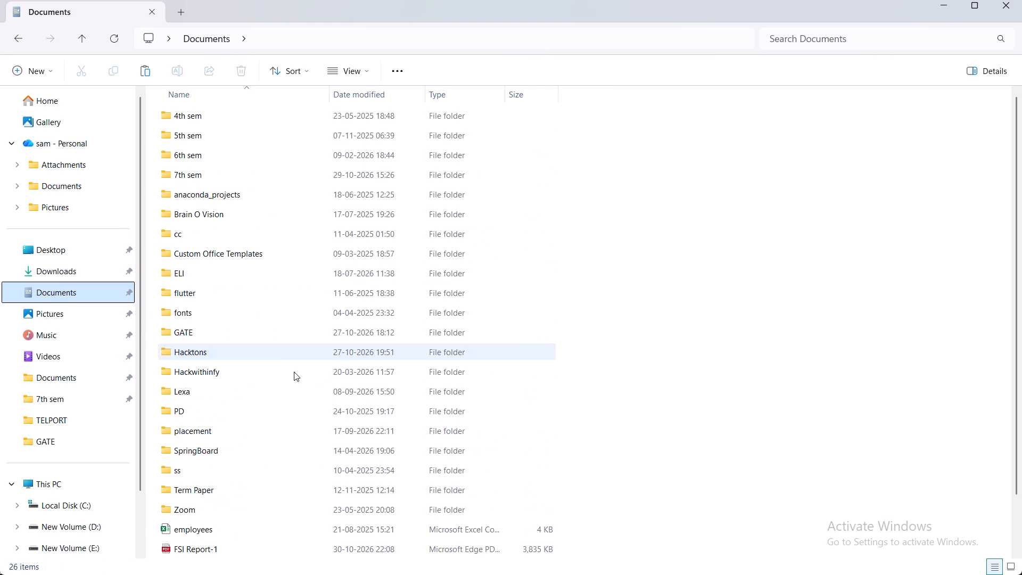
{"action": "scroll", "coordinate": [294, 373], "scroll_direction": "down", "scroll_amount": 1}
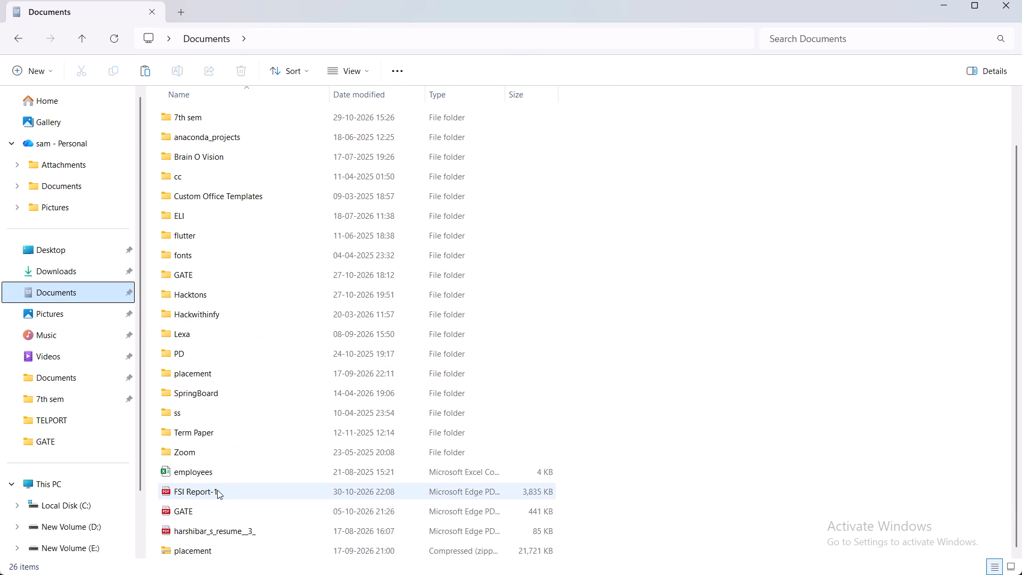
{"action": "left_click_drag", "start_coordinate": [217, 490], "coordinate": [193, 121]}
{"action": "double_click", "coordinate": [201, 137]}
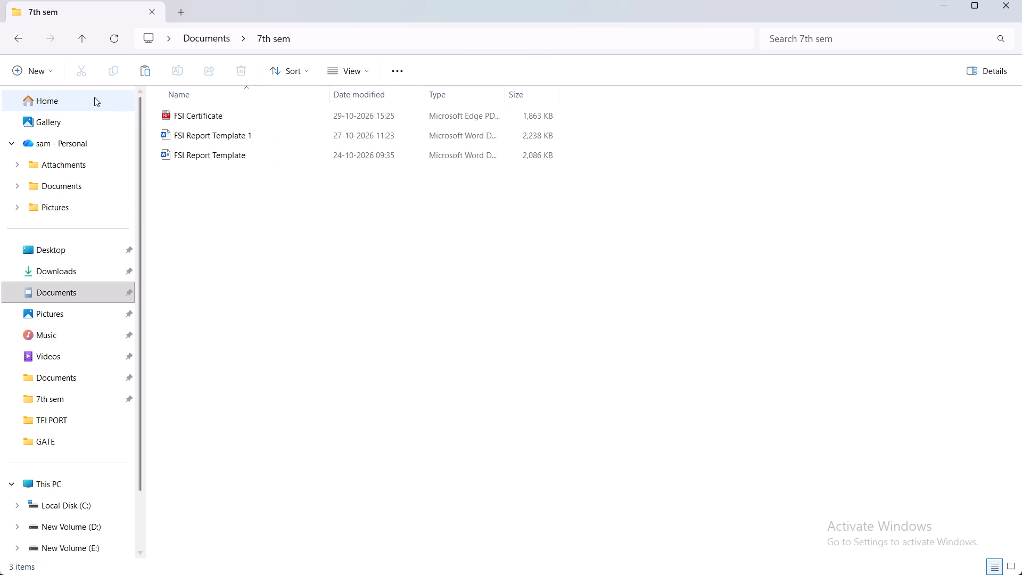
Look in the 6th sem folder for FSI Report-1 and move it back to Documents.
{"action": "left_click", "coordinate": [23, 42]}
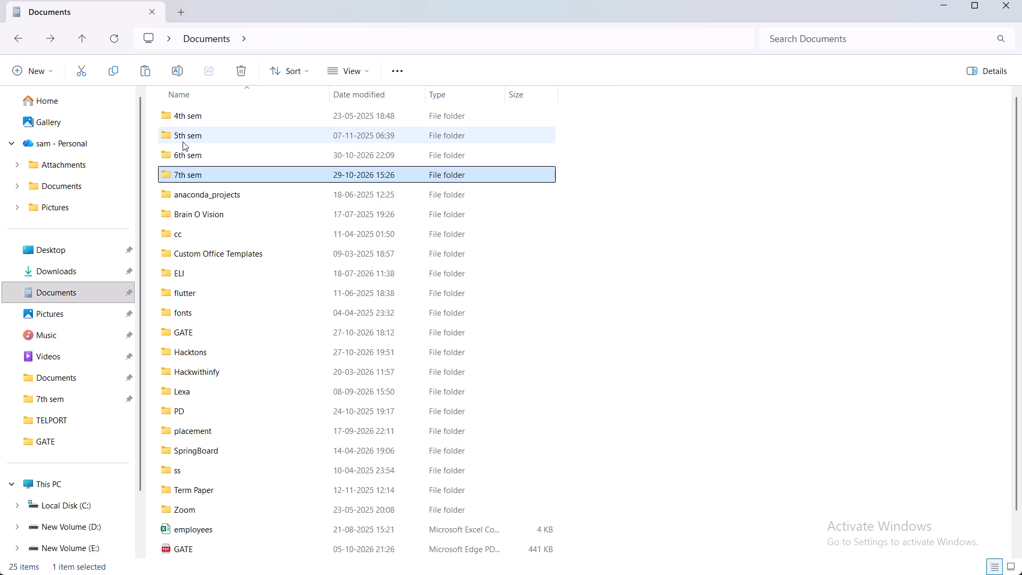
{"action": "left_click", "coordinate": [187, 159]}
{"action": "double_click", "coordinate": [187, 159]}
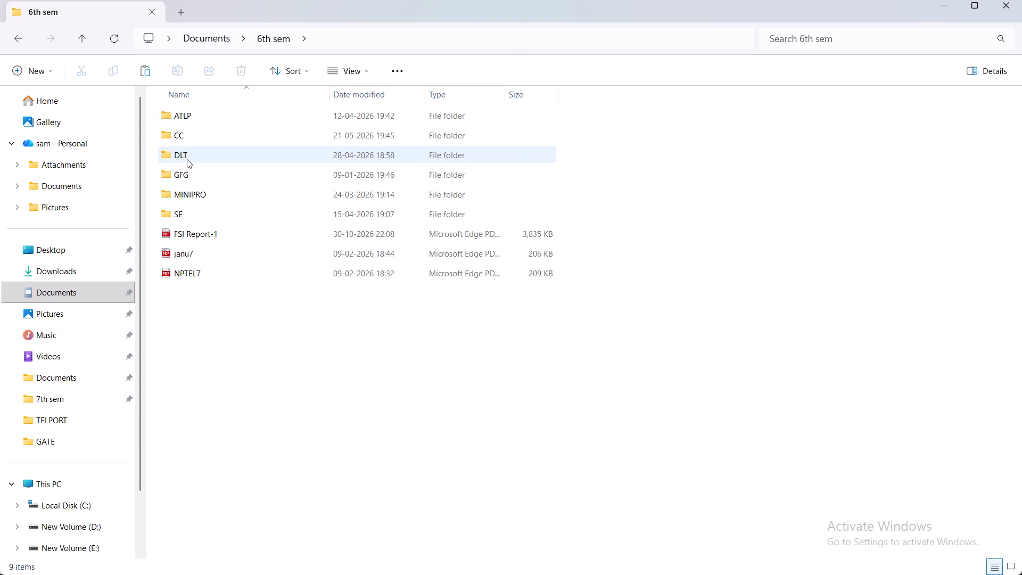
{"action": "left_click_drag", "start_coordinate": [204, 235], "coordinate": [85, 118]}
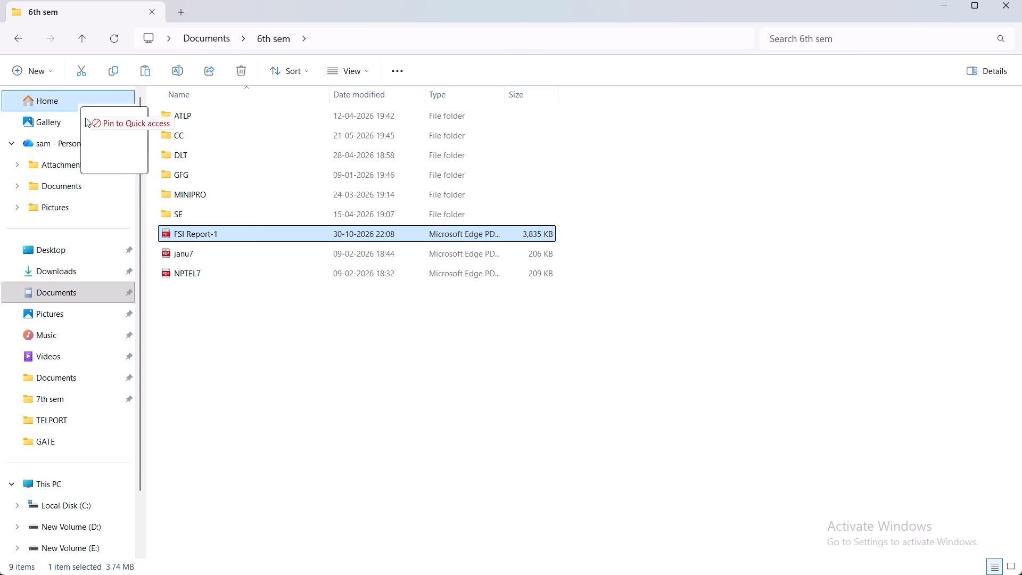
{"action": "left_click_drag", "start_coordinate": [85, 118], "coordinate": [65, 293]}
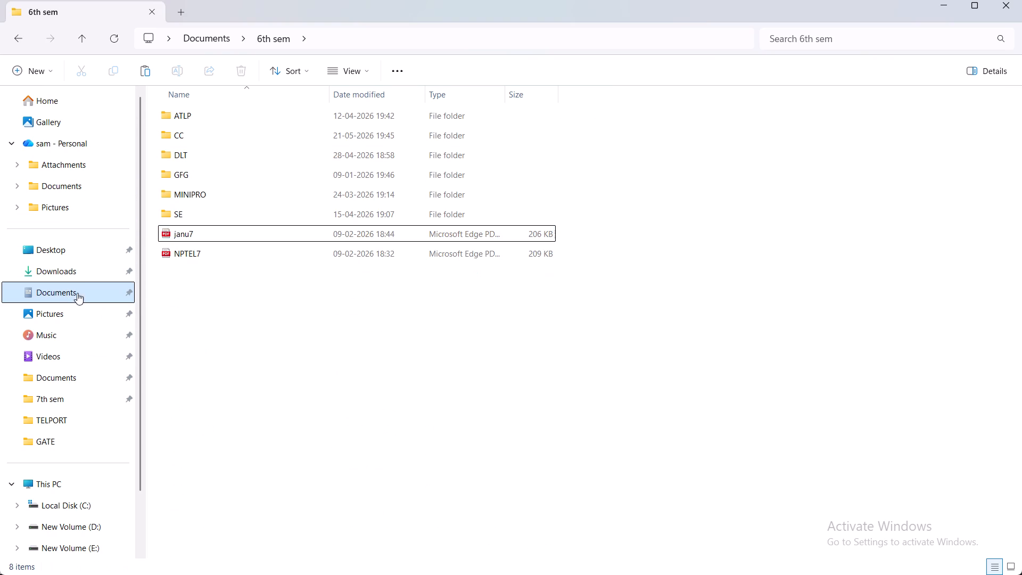
Move FSI Report-1 from Documents into the 7th sem folder and open that folder.
{"action": "left_click", "coordinate": [220, 39]}
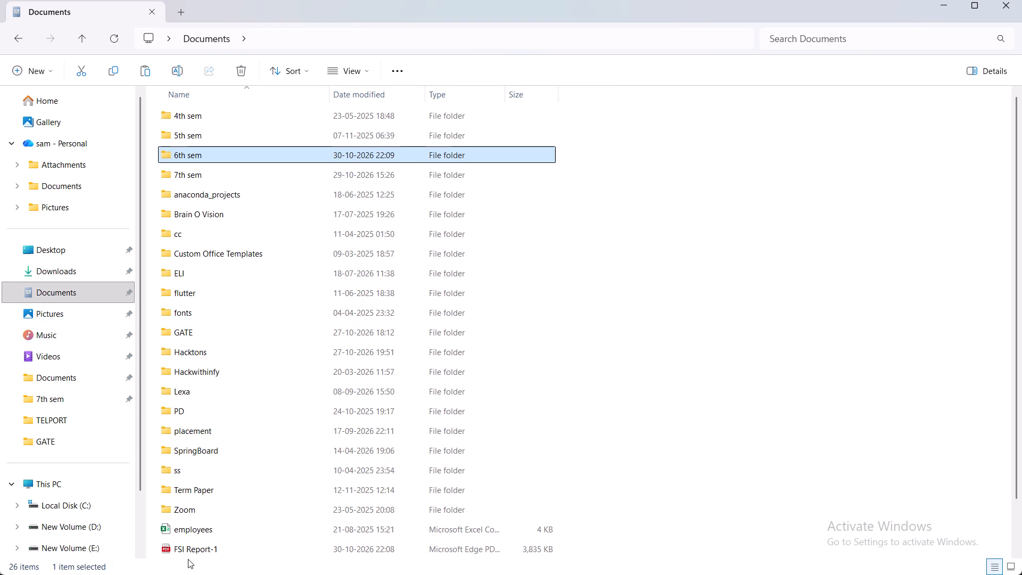
{"action": "left_click_drag", "start_coordinate": [188, 549], "coordinate": [187, 208]}
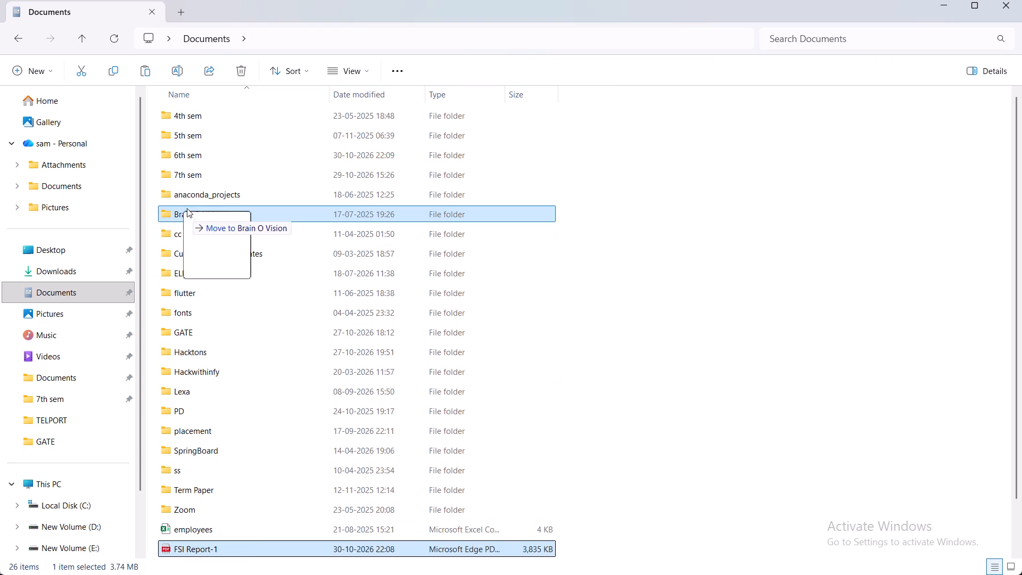
{"action": "left_click_drag", "start_coordinate": [187, 208], "coordinate": [183, 178]}
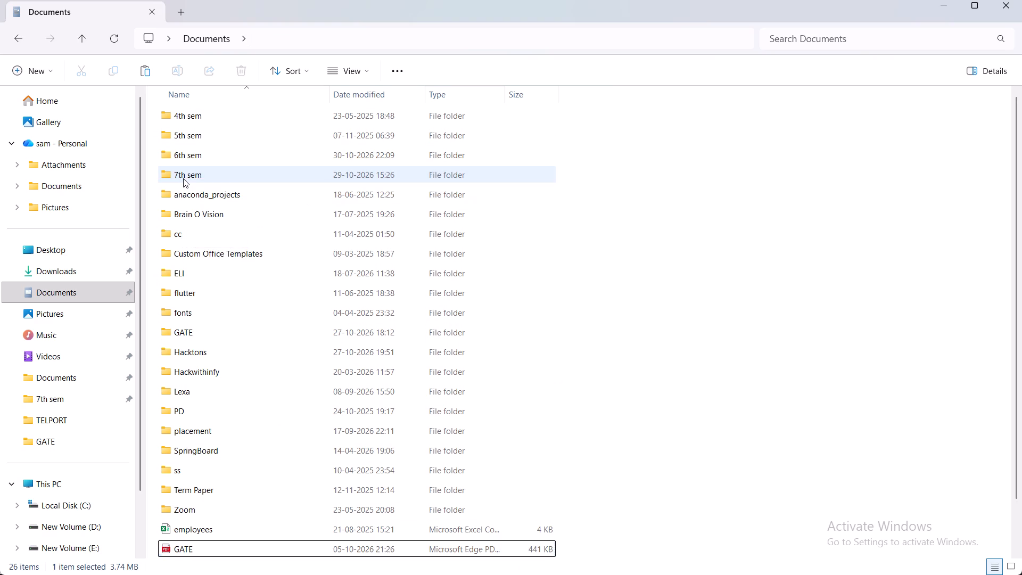
{"action": "double_click", "coordinate": [183, 178]}
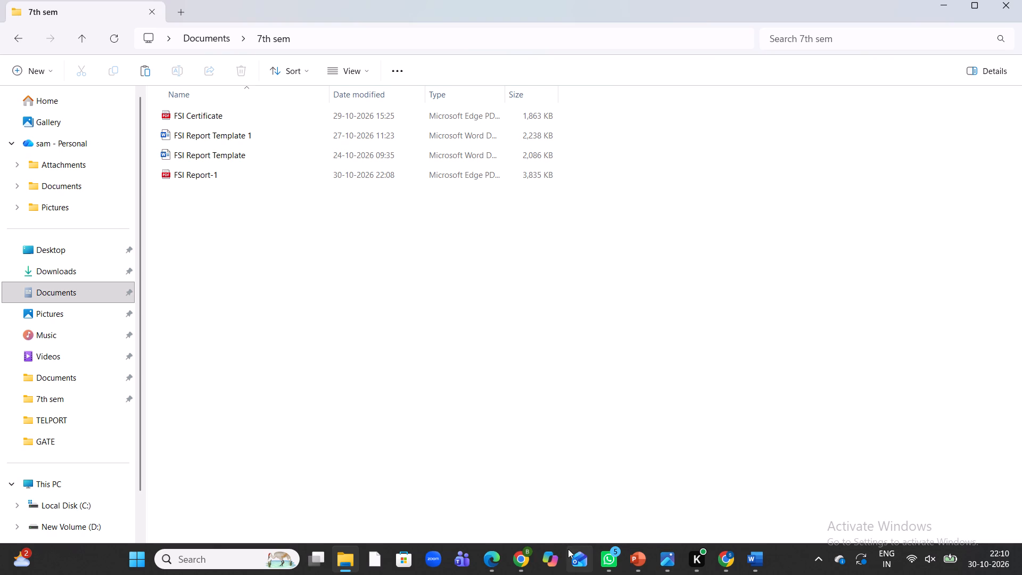
Switch to iLovePDF in Chrome, convert FSI Report-1.pdf from Documents > 7th sem to Word with No OCR, and download the result.
{"action": "left_click", "coordinate": [338, 461]}
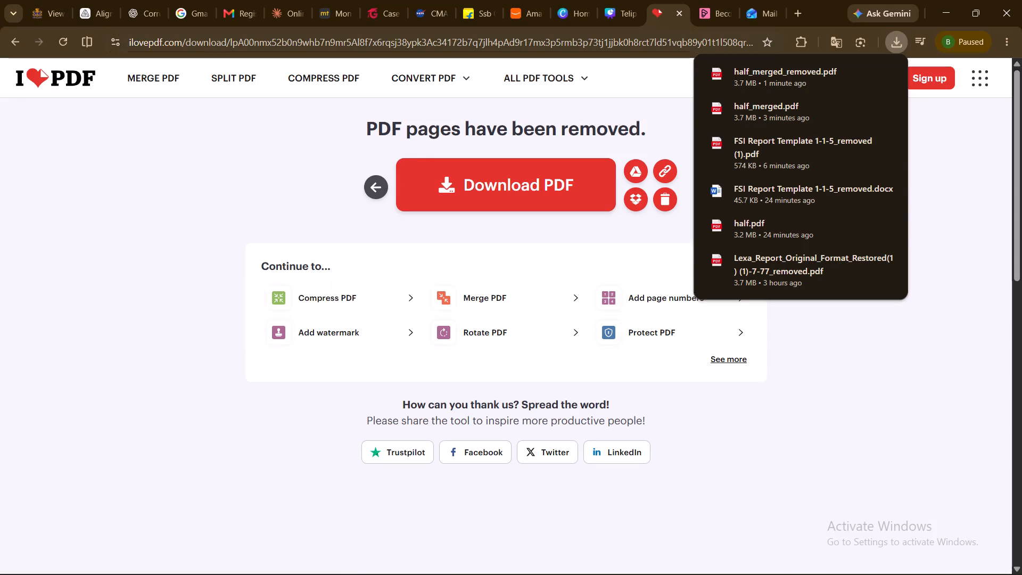
{"action": "left_click", "coordinate": [503, 187]}
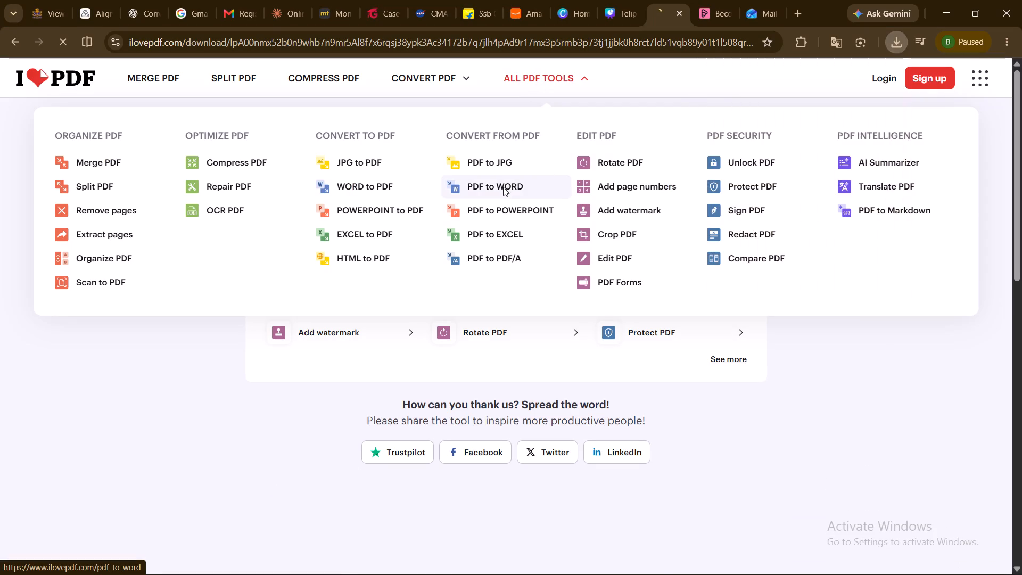
{"action": "left_click", "coordinate": [517, 250]}
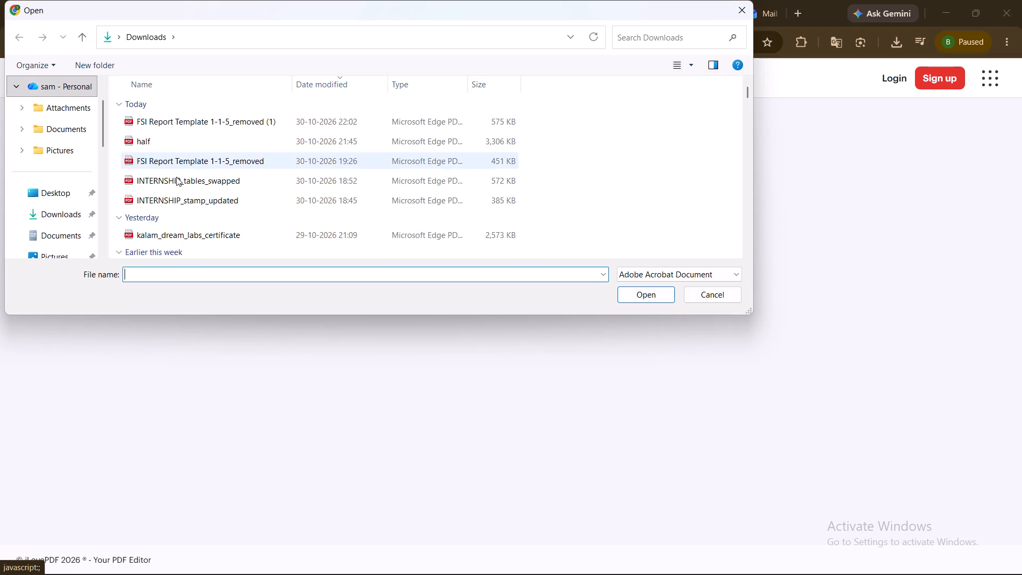
{"action": "left_click", "coordinate": [52, 229]}
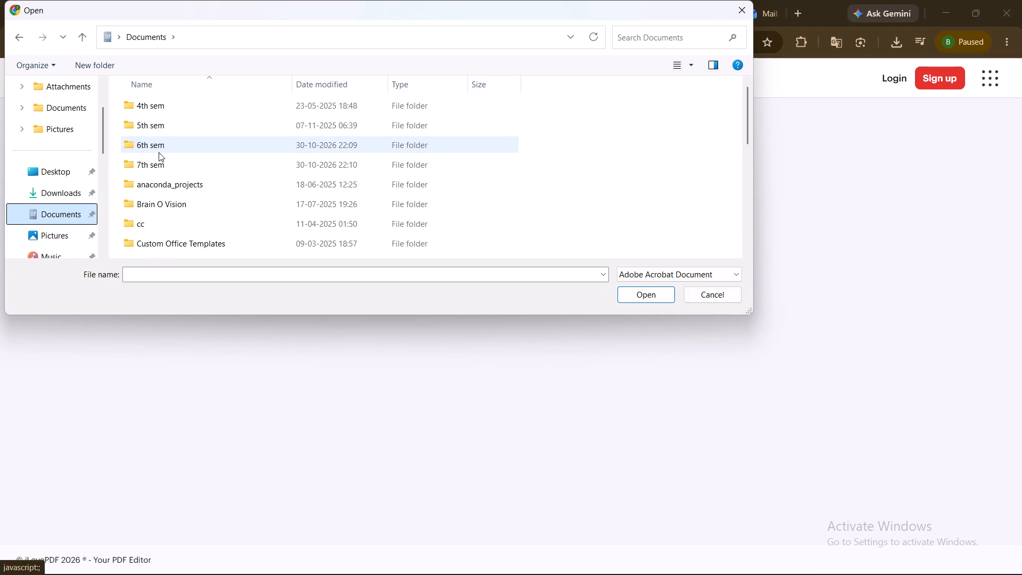
{"action": "double_click", "coordinate": [158, 165]}
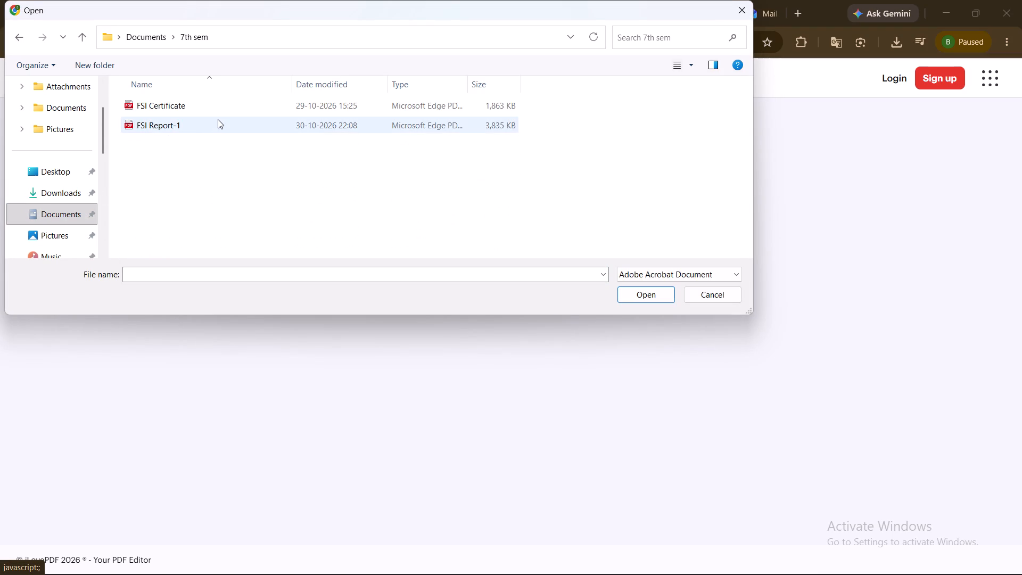
{"action": "left_click", "coordinate": [218, 119]}
{"action": "left_click", "coordinate": [663, 299]}
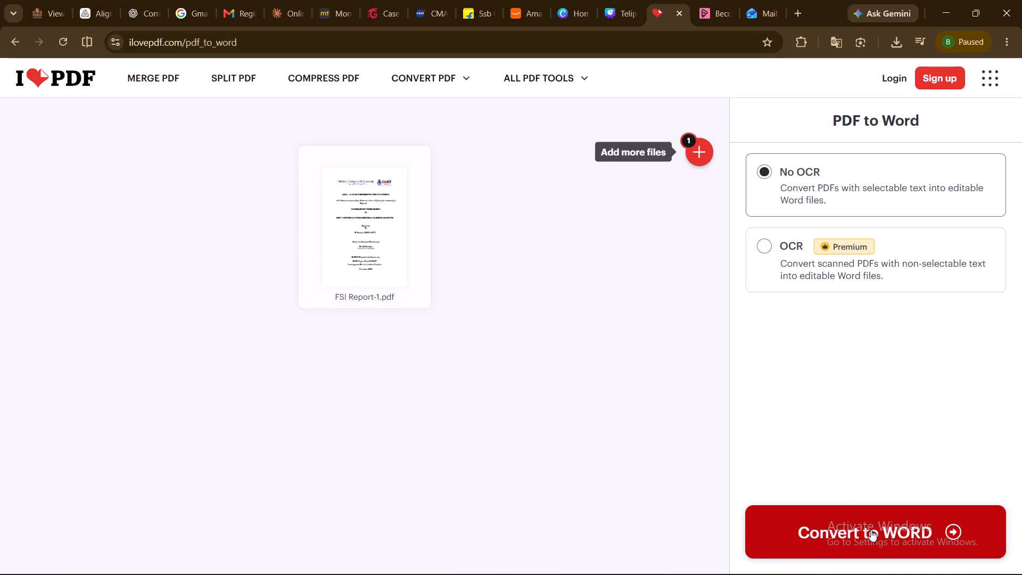
{"action": "left_click", "coordinate": [871, 530]}
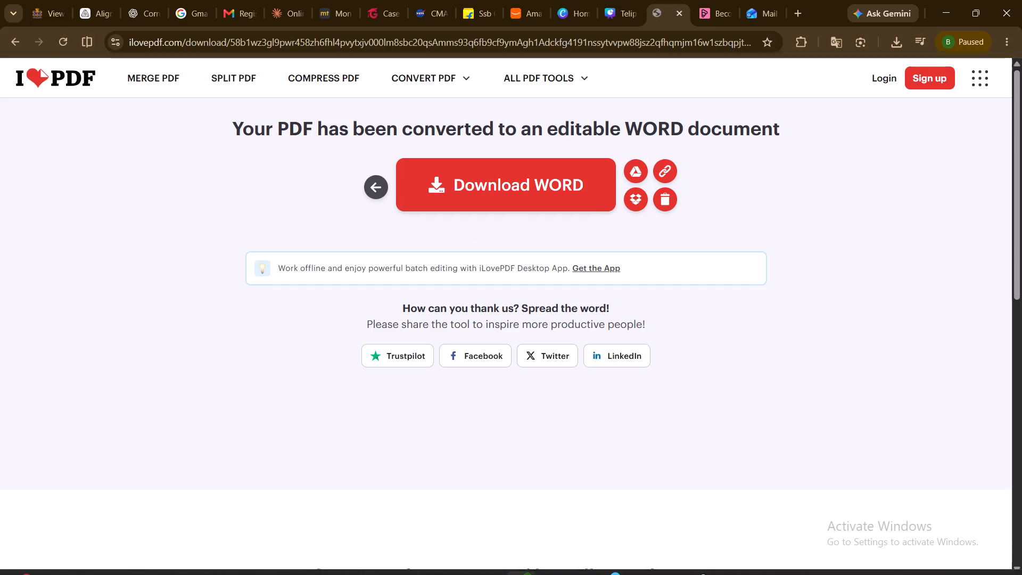
{"action": "left_click", "coordinate": [551, 188]}
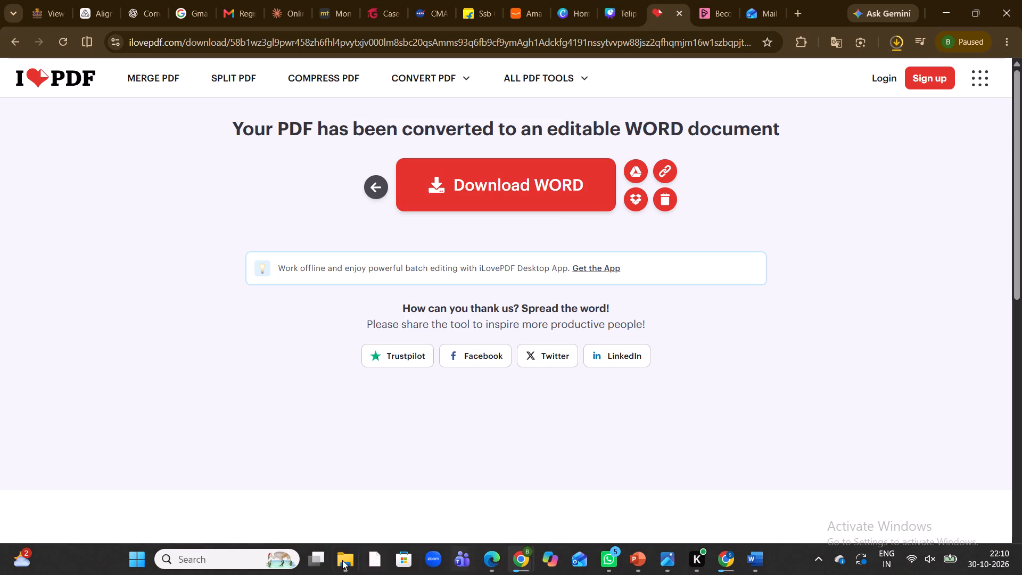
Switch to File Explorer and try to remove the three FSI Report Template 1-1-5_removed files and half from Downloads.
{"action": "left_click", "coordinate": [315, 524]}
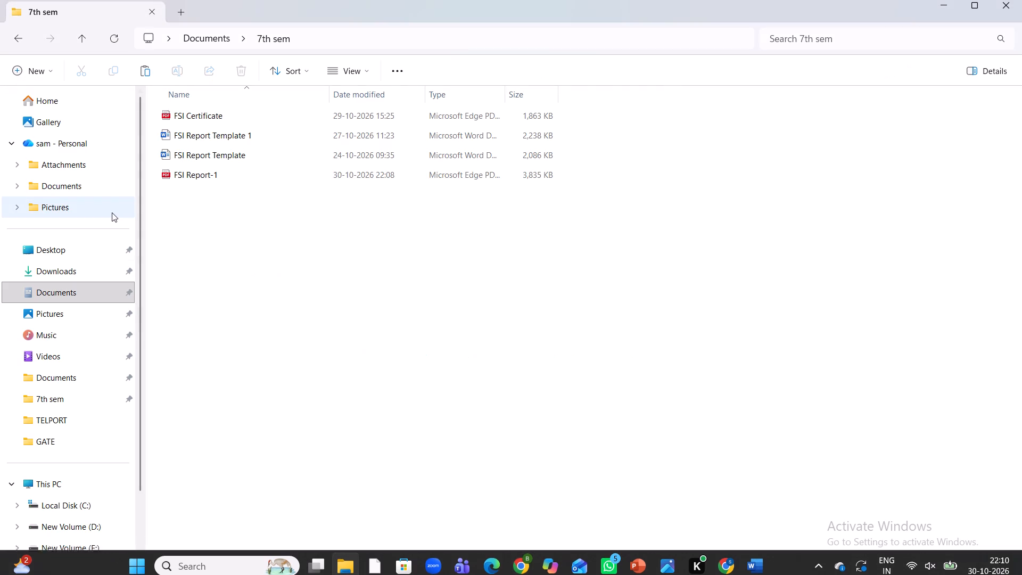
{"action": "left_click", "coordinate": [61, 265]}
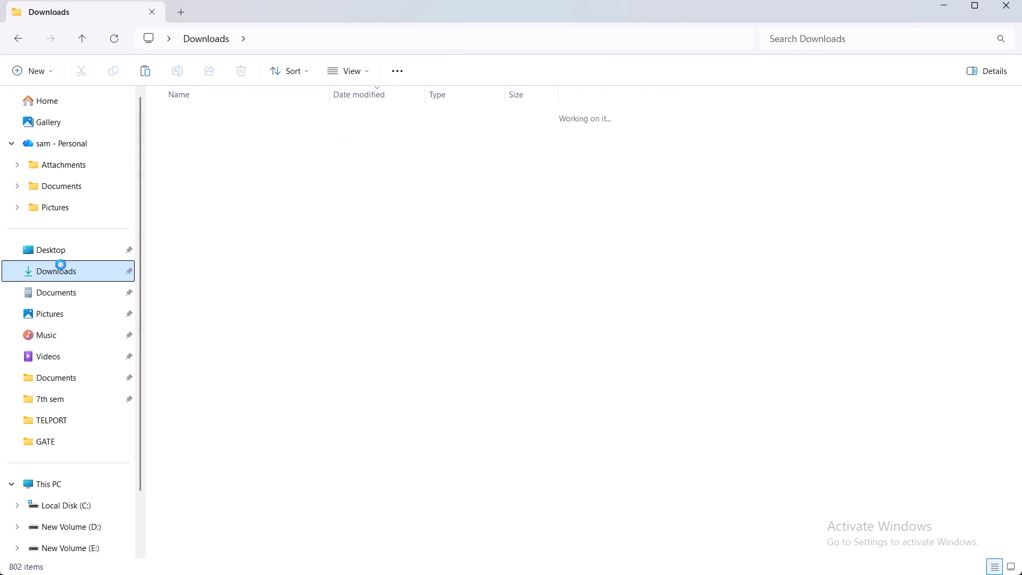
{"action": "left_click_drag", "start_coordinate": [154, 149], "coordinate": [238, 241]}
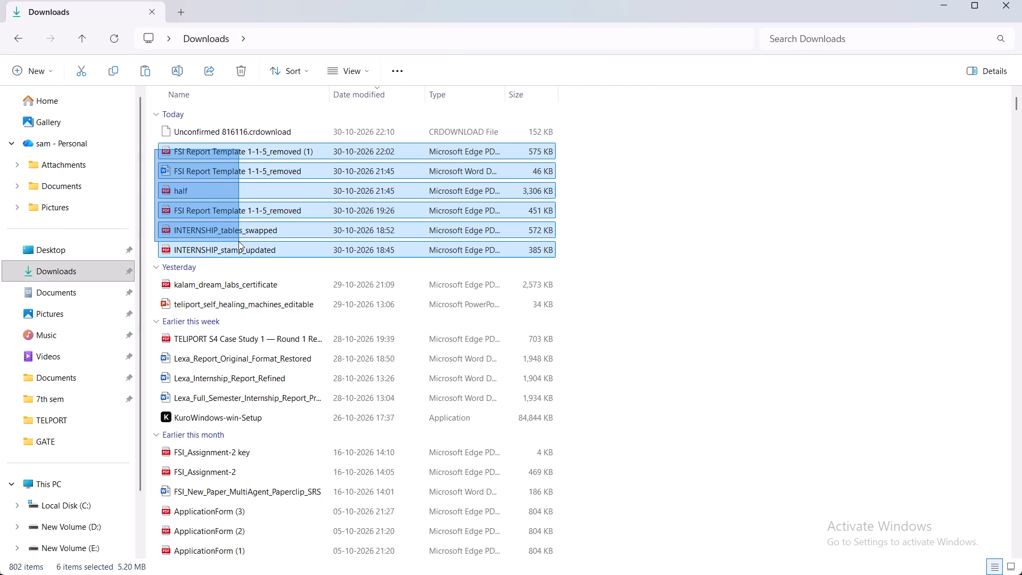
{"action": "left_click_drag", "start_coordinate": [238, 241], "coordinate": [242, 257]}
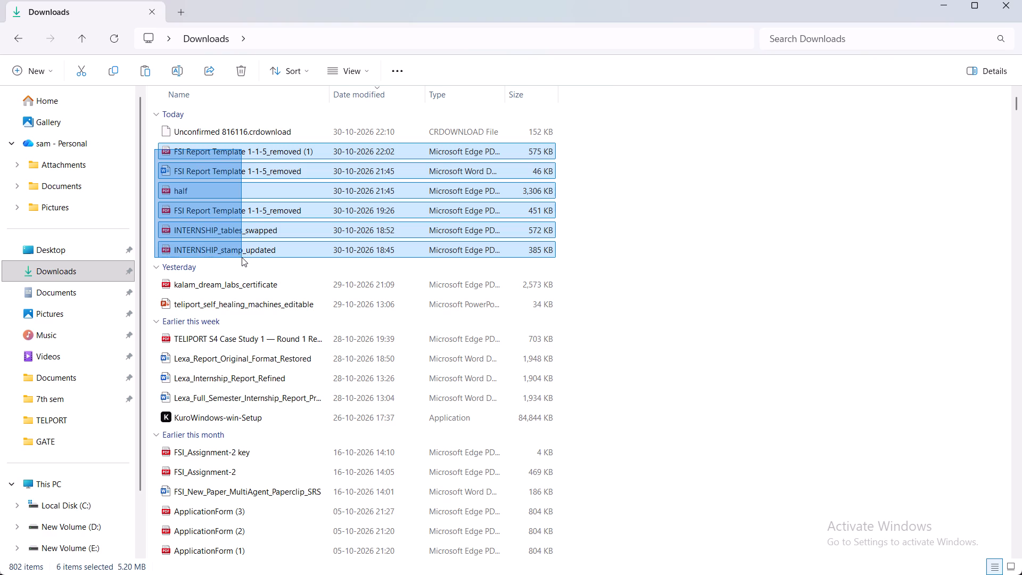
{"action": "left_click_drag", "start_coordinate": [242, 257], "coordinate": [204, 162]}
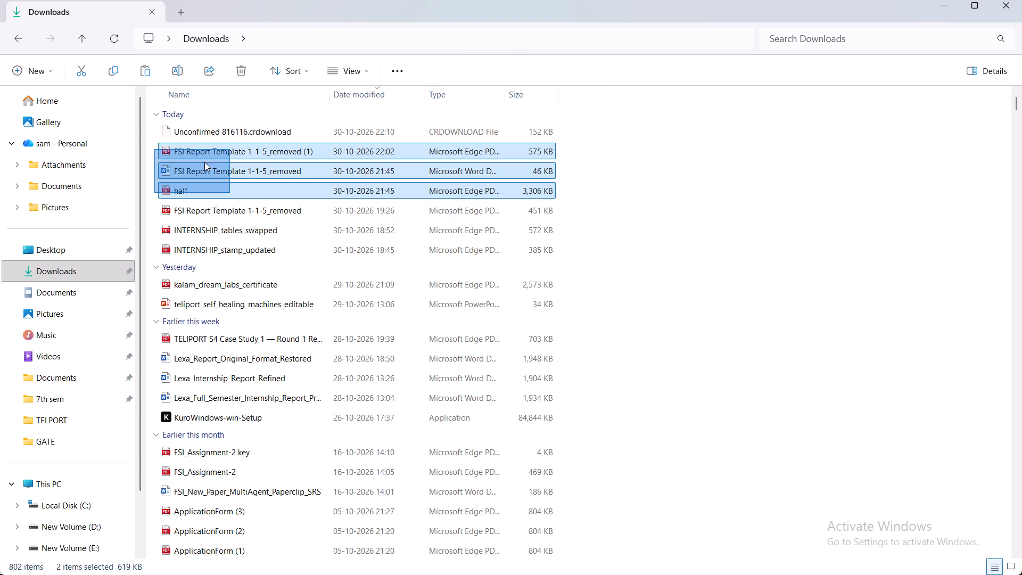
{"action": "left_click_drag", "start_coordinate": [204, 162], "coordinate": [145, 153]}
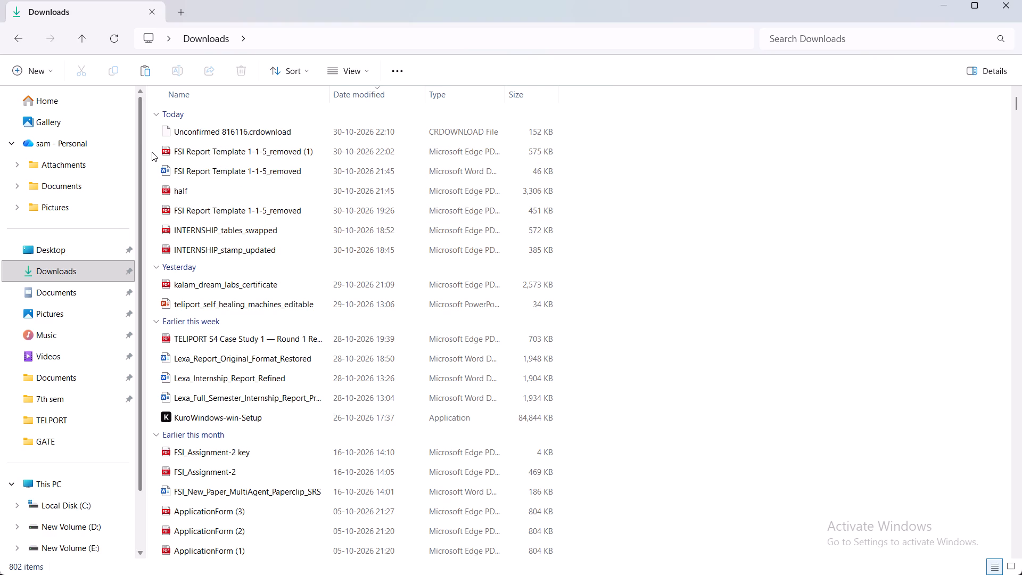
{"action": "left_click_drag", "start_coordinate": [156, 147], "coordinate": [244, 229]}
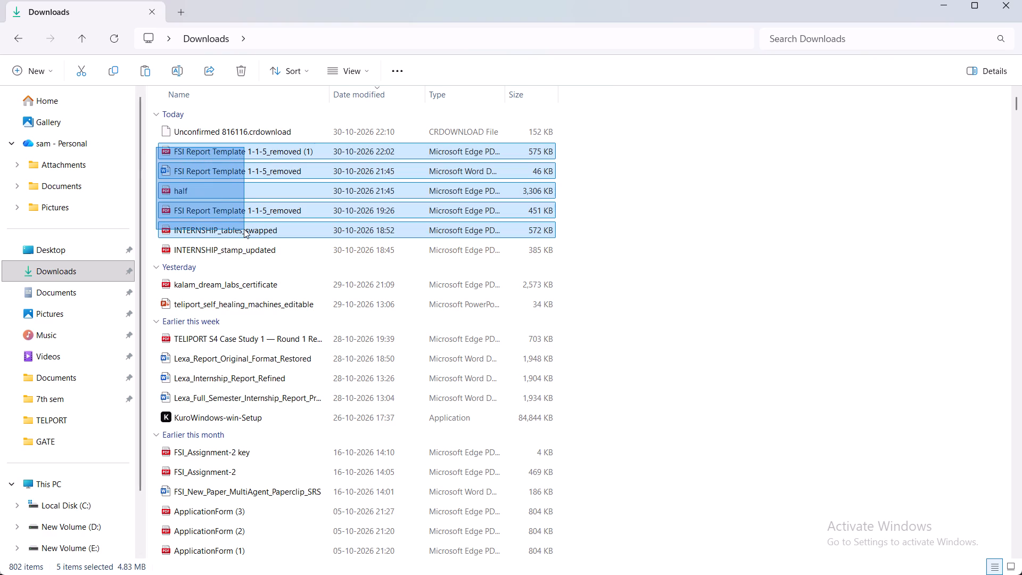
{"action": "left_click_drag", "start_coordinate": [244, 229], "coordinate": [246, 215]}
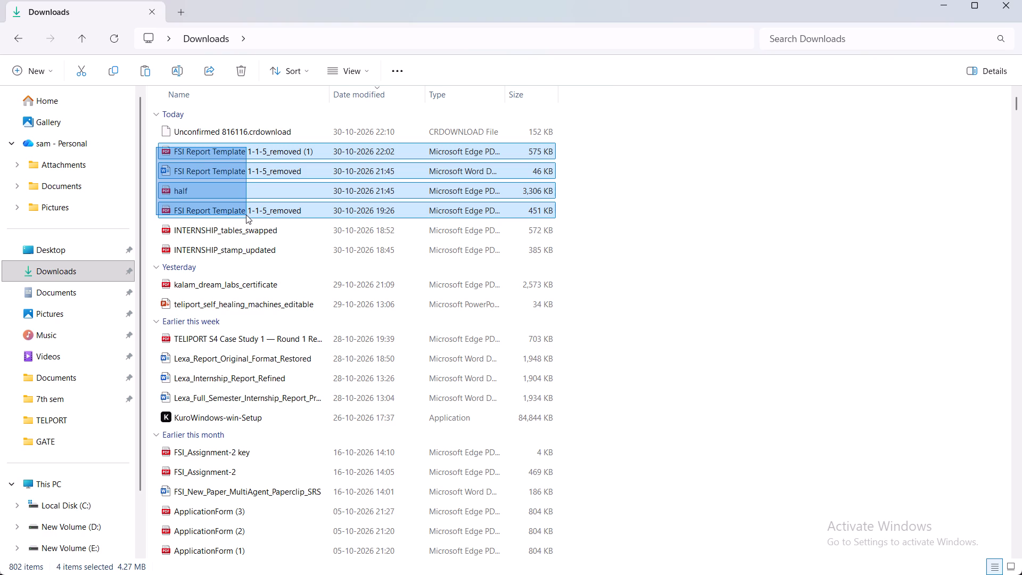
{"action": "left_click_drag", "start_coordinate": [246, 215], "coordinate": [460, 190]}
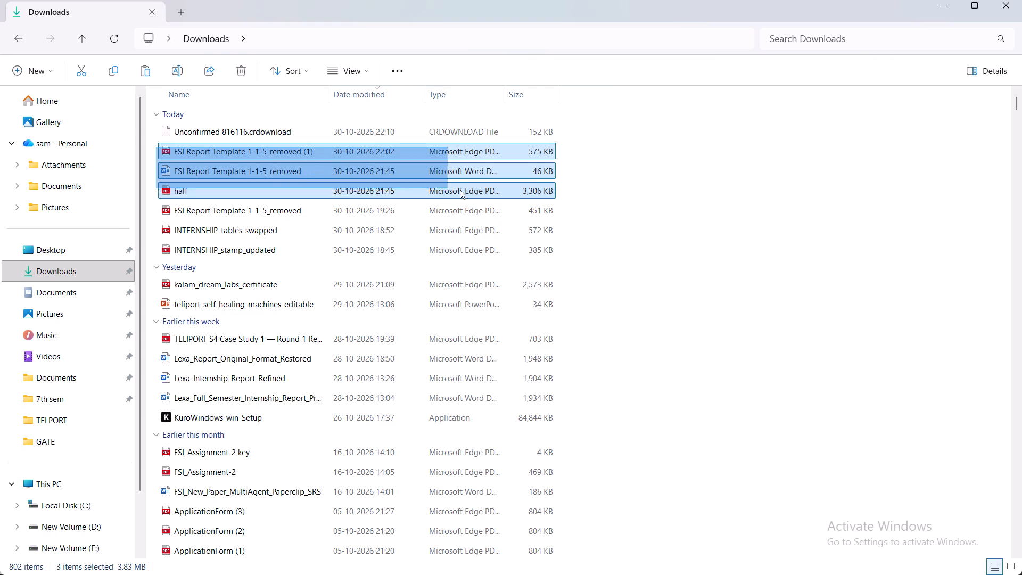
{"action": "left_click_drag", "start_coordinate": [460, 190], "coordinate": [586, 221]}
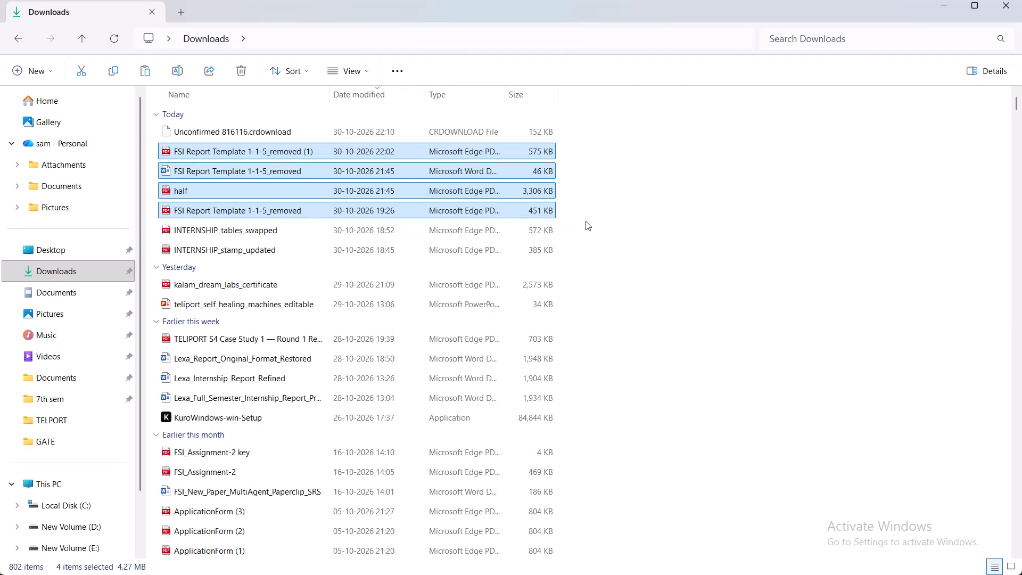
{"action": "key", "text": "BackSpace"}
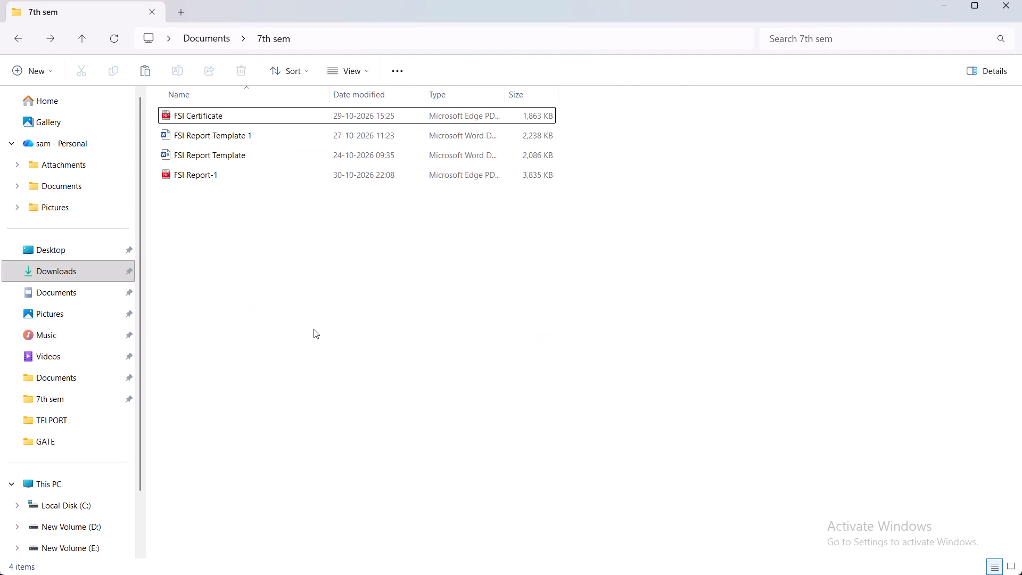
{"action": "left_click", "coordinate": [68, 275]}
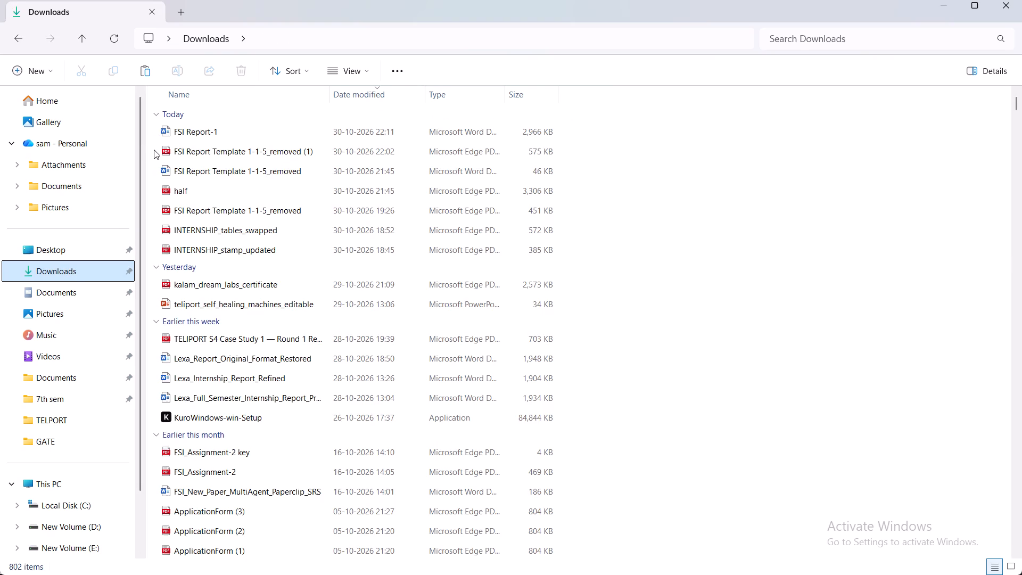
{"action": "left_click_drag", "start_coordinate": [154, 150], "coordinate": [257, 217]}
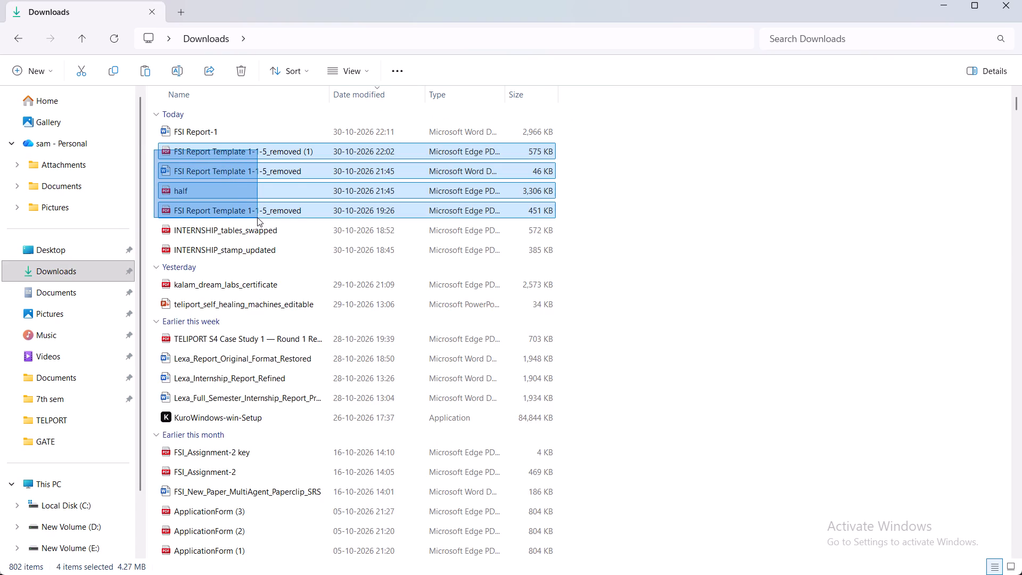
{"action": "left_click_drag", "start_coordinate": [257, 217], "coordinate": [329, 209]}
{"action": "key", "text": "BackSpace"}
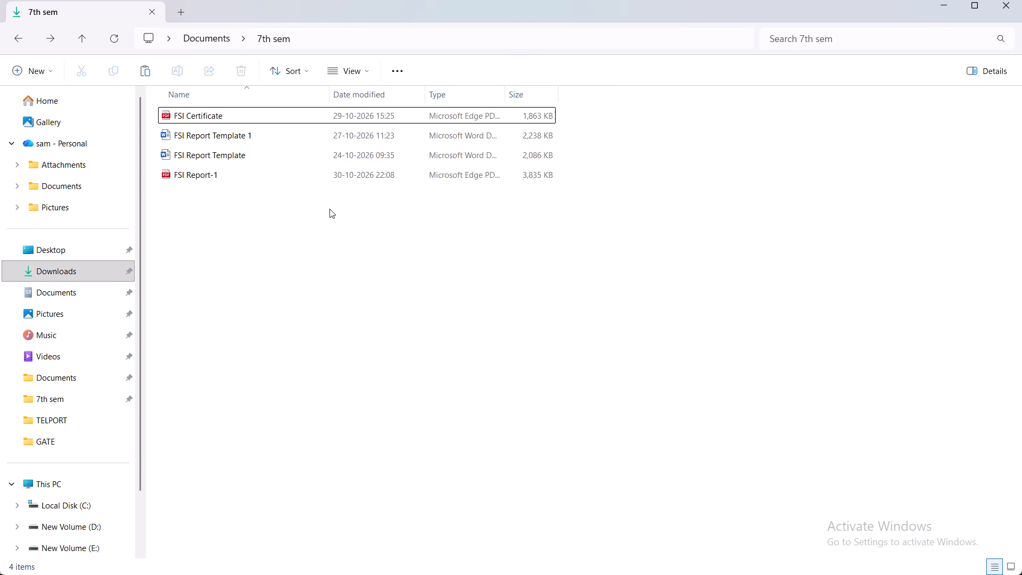
Delete the three FSI Report Template 1-1-5_removed files and the half PDF from Downloads.
{"action": "left_click", "coordinate": [48, 246]}
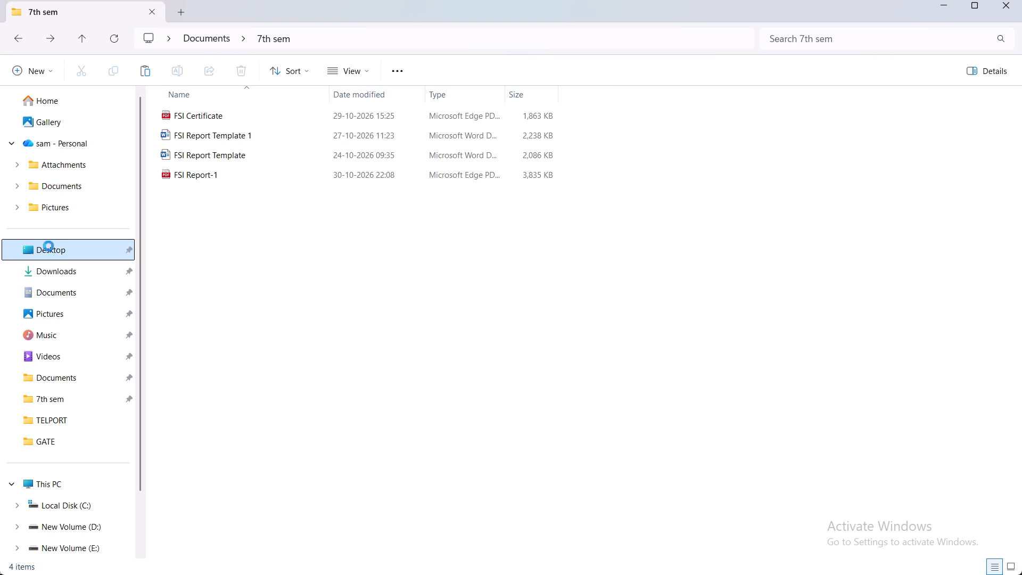
{"action": "left_click", "coordinate": [57, 275]}
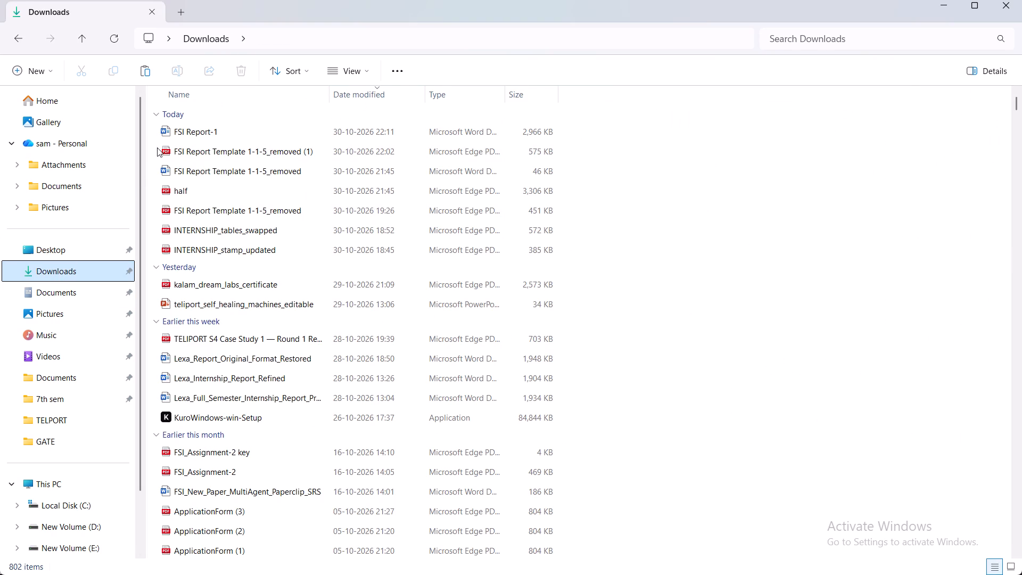
{"action": "left_click_drag", "start_coordinate": [157, 147], "coordinate": [240, 214]}
{"action": "key", "text": "Delete"}
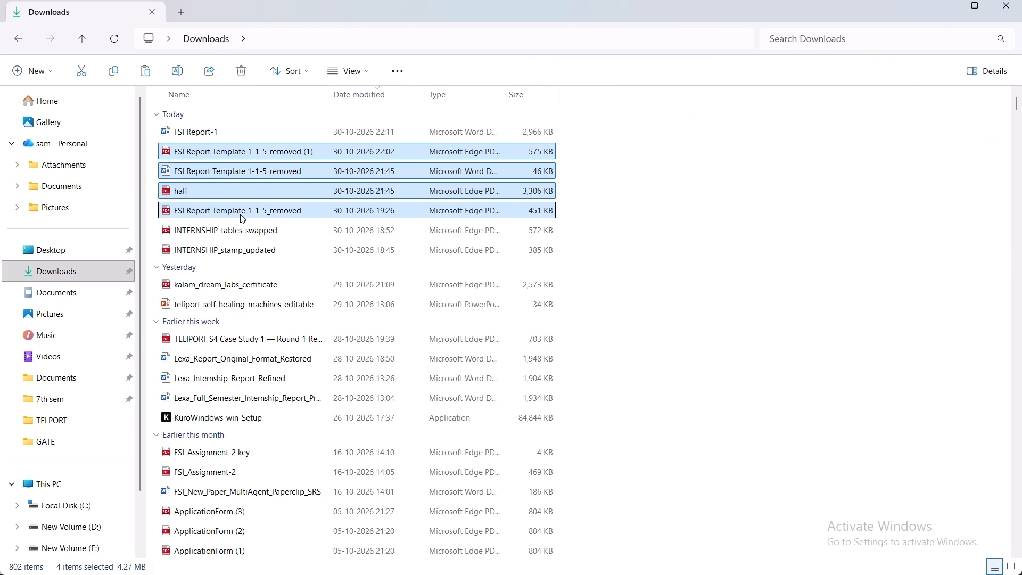
Open the converted FSI Report-1 in Word and save an editable copy to OneDrive Documents as FSI Report-1 Jhansi.
{"action": "double_click", "coordinate": [244, 133]}
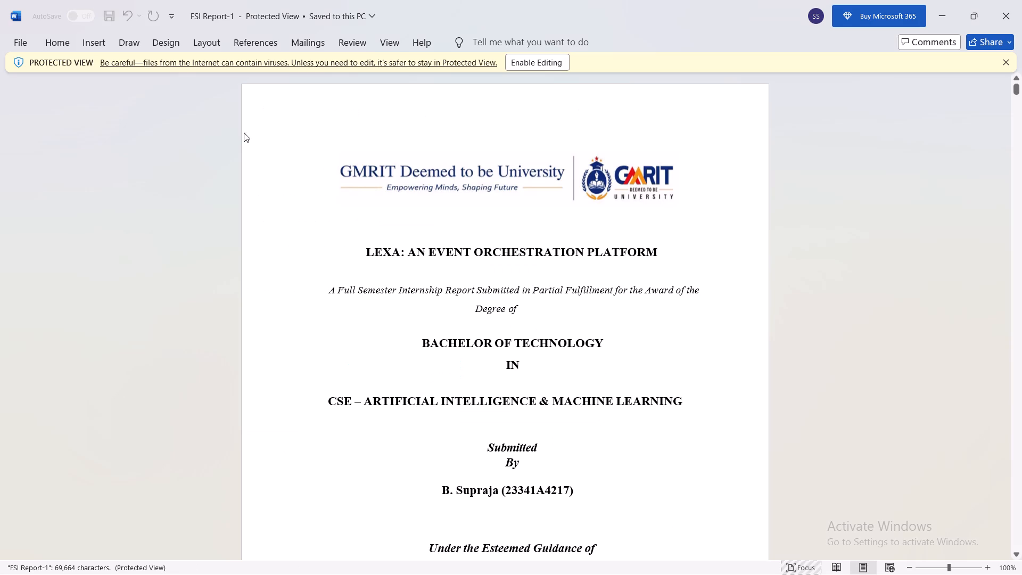
{"action": "left_click", "coordinate": [523, 65]}
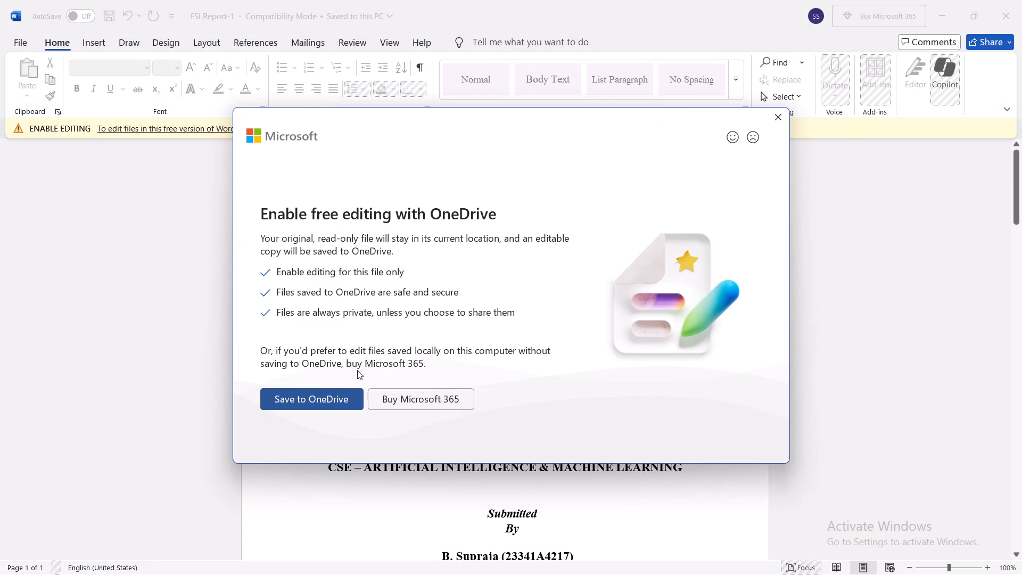
{"action": "left_click", "coordinate": [325, 391]}
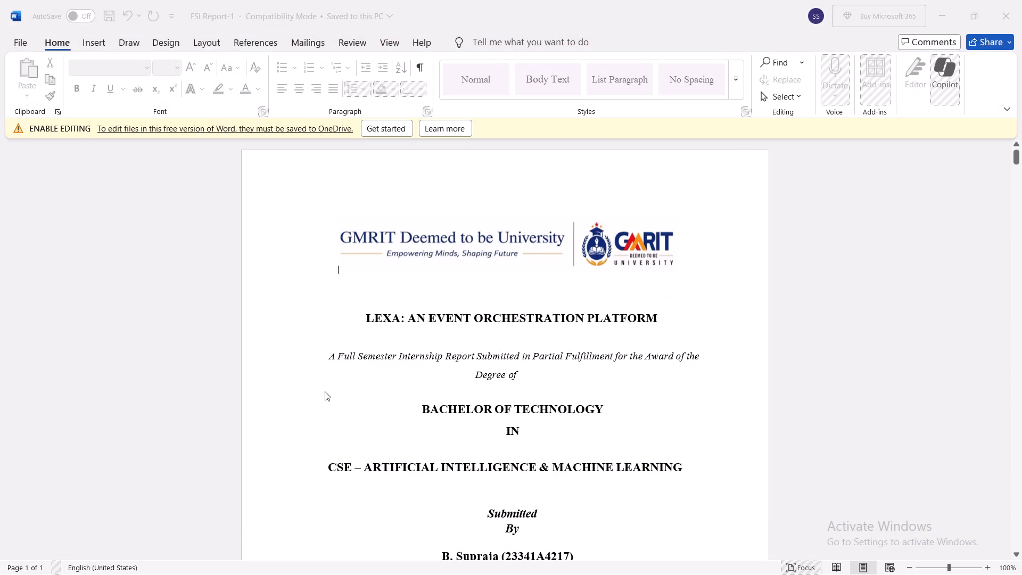
{"action": "left_click", "coordinate": [457, 254]}
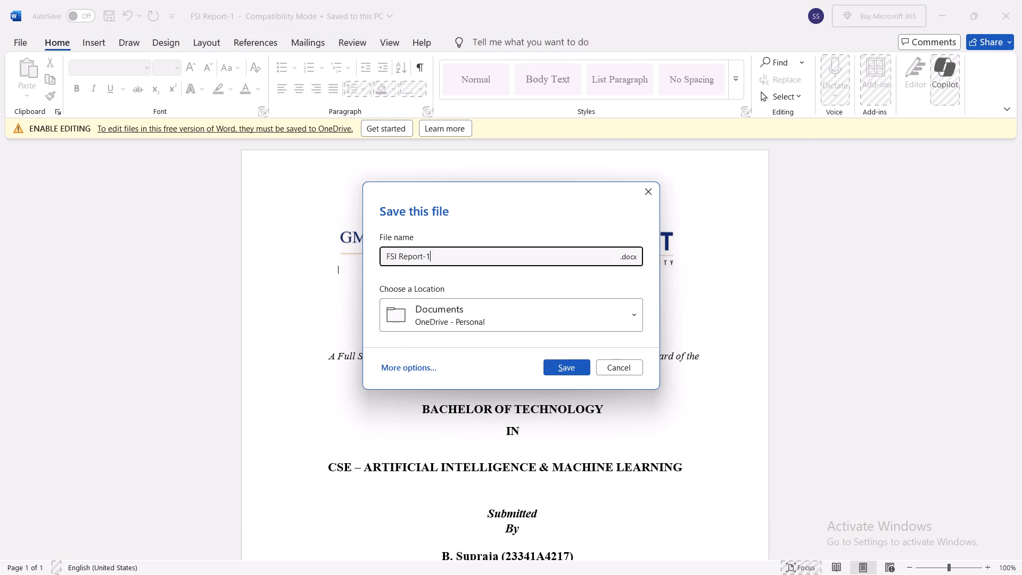
{"action": "key", "text": "space"}
{"action": "type", "text": "Jhansi"}
{"action": "left_click", "coordinate": [570, 363]}
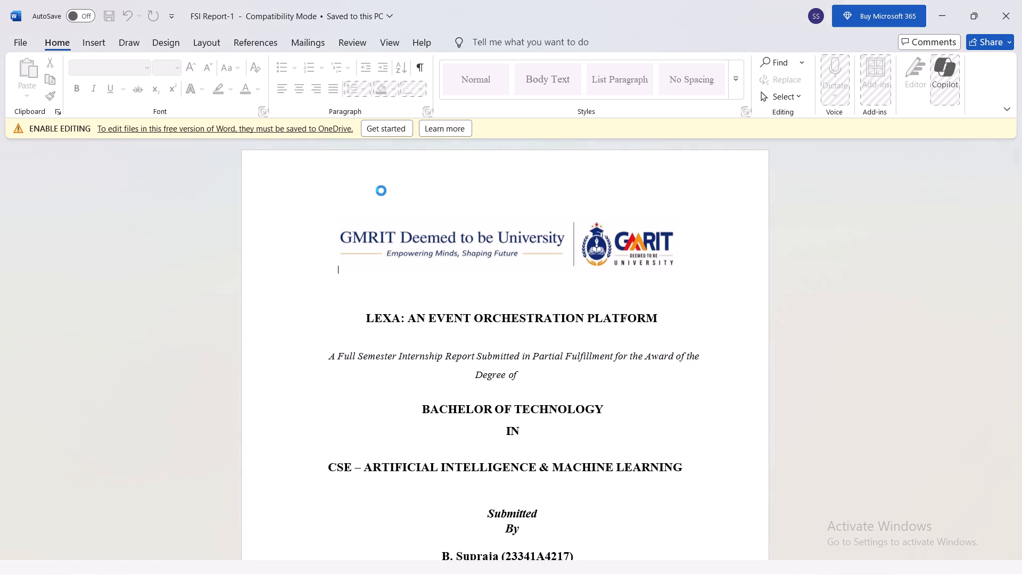
On the cover page, replace the name and initial of the student under Submitted By with Jhansi's.
{"action": "scroll", "coordinate": [399, 217], "scroll_direction": "down", "scroll_amount": 1}
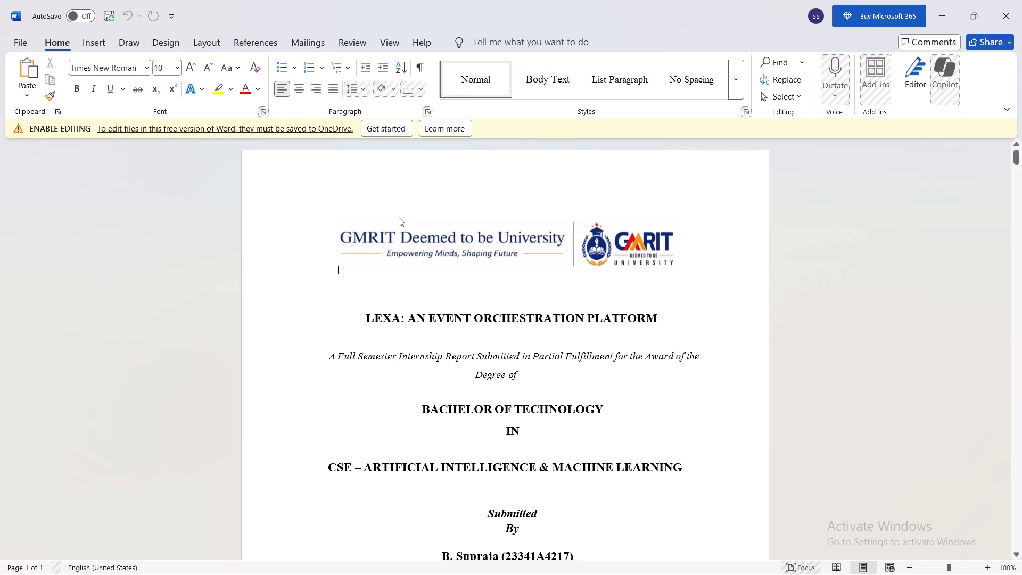
{"action": "scroll", "coordinate": [444, 325], "scroll_direction": "down", "scroll_amount": 1}
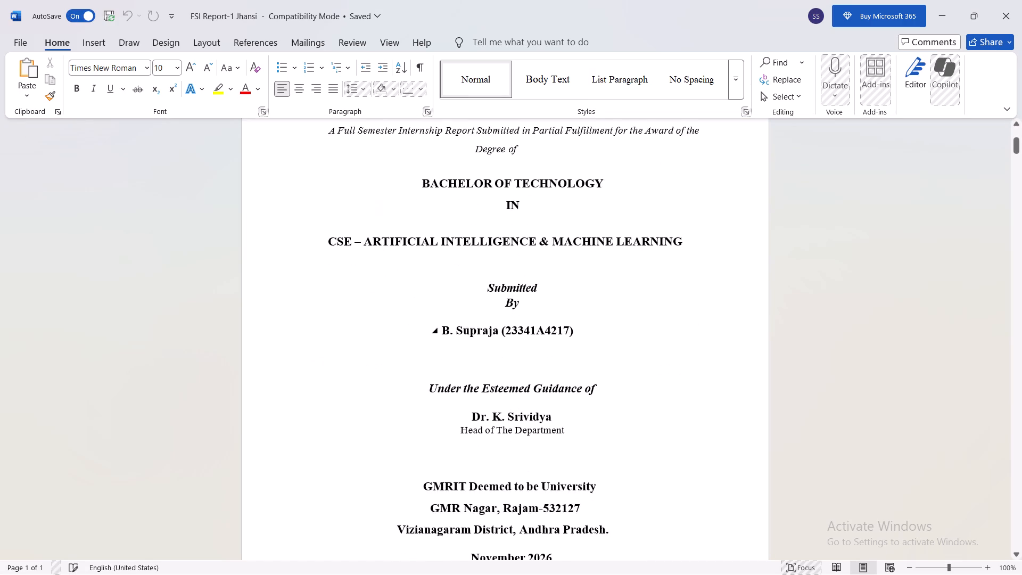
{"action": "scroll", "coordinate": [444, 325], "scroll_direction": "down", "scroll_amount": 1}
{"action": "left_click", "coordinate": [499, 265]}
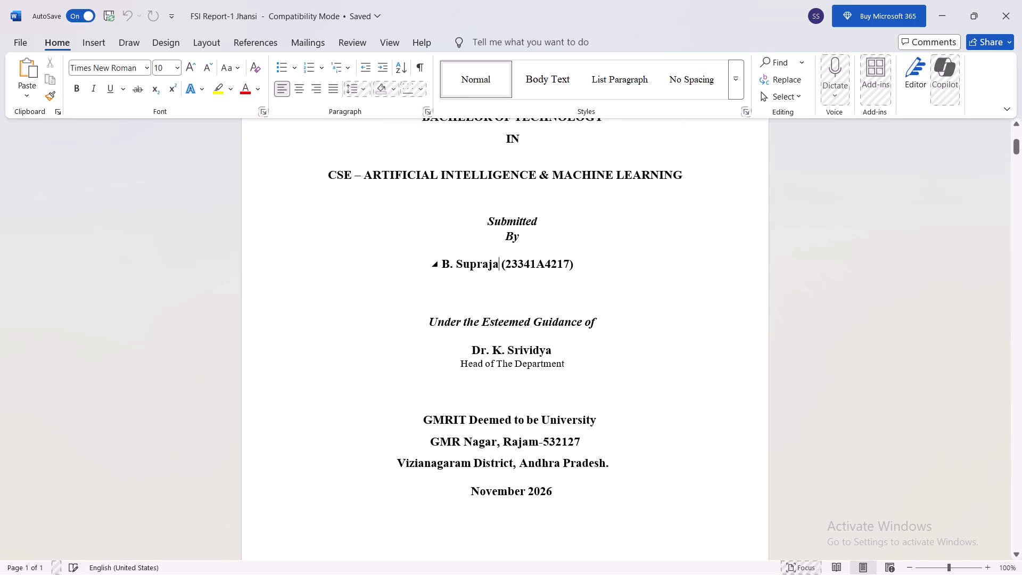
{"action": "key", "text": "BackSpace"}
{"action": "key", "text": "BackSpace"}
{"action": "key", "text": "BackSpace"}
{"action": "key", "text": "BackSpace"}
{"action": "key", "text": "BackSpace"}
{"action": "key", "text": "BackSpace"}
{"action": "key", "text": "BackSpace"}
{"action": "type", "text": "Jhansi"}
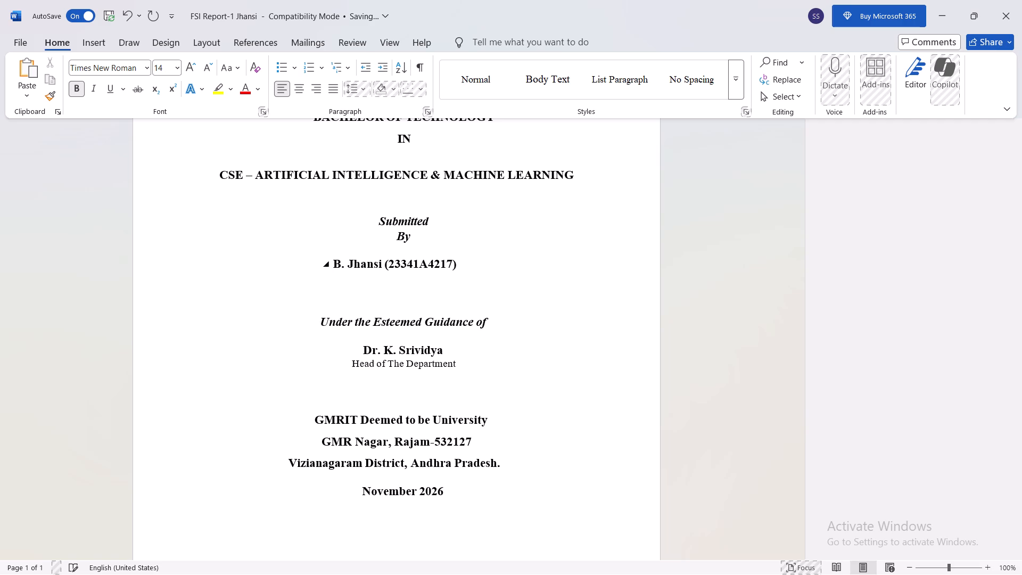
{"action": "key", "text": "Left"}
{"action": "key", "text": "Left"}
{"action": "key", "text": "Left"}
{"action": "key", "text": "Left"}
{"action": "key", "text": "Left"}
{"action": "key", "text": "Left"}
{"action": "key", "text": "Left"}
{"action": "key", "text": "Left"}
{"action": "key", "text": "BackSpace"}
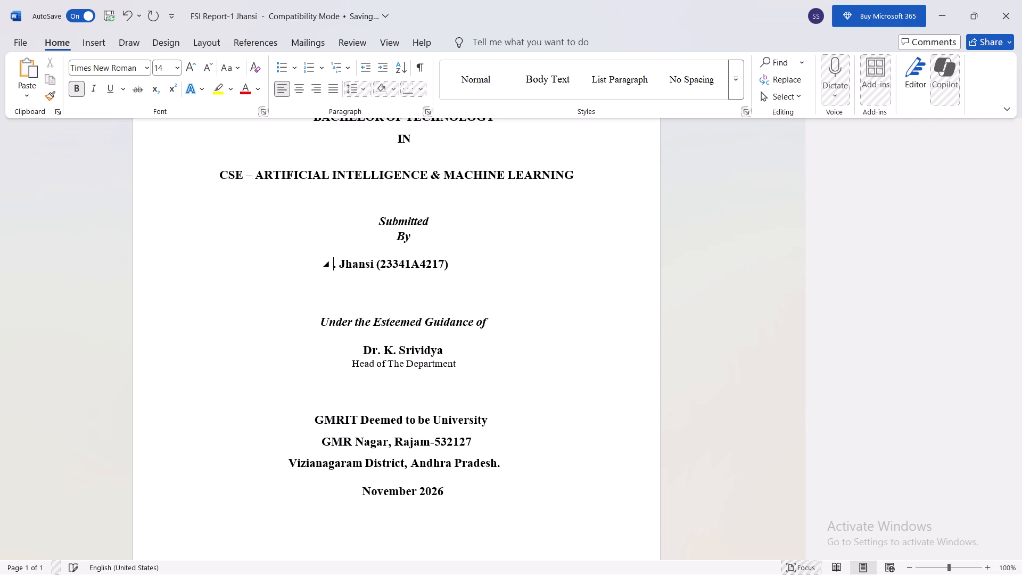
{"action": "key", "text": "shift+j"}
{"action": "key", "text": "BackSpace"}
{"action": "key", "text": "shift+k"}
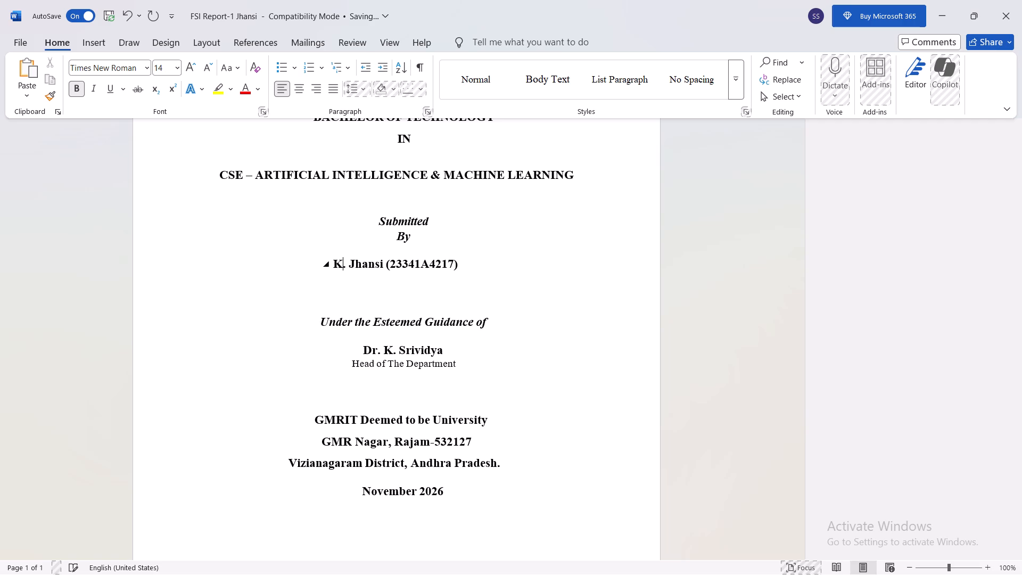
Change the last two digits of the student roll number on the cover page to match Jhansi's.
{"action": "key", "text": "Right"}
{"action": "key", "text": "Right"}
{"action": "key", "text": "Right"}
{"action": "key", "text": "Right"}
{"action": "key", "text": "Right"}
{"action": "key", "text": "Right"}
{"action": "key", "text": "Right"}
{"action": "key", "text": "Right"}
{"action": "key", "text": "Right"}
{"action": "key", "text": "Right"}
{"action": "key", "text": "Right"}
{"action": "key", "text": "Right"}
{"action": "key", "text": "Right"}
{"action": "key", "text": "Right"}
{"action": "key", "text": "Right"}
{"action": "key", "text": "Right"}
{"action": "key", "text": "Right"}
{"action": "key", "text": "Right"}
{"action": "key", "text": "Right"}
{"action": "key", "text": "Right"}
{"action": "key", "text": "BackSpace"}
{"action": "key", "text": "BackSpace"}
{"action": "type", "text": "43"}
In the Bonafide Certificate paragraph, replace the submitting student's name and initial with Jhansi's.
{"action": "scroll", "coordinate": [468, 410], "scroll_direction": "down", "scroll_amount": 2}
{"action": "scroll", "coordinate": [424, 436], "scroll_direction": "down", "scroll_amount": 2}
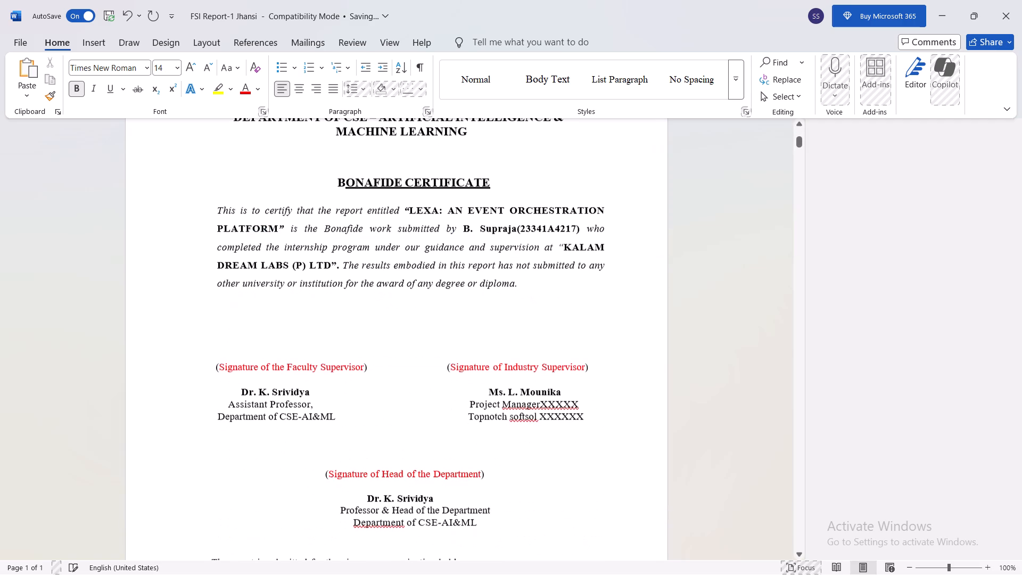
{"action": "left_click", "coordinate": [517, 227]}
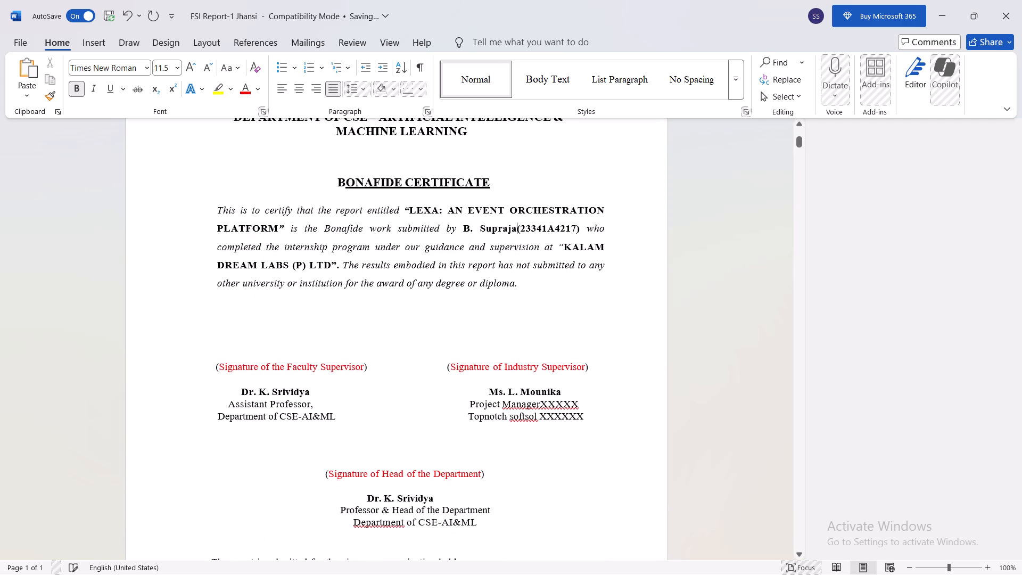
{"action": "key", "text": "BackSpace"}
{"action": "key", "text": "BackSpace"}
{"action": "key", "text": "BackSpace"}
{"action": "key", "text": "BackSpace"}
{"action": "key", "text": "BackSpace"}
{"action": "key", "text": "BackSpace"}
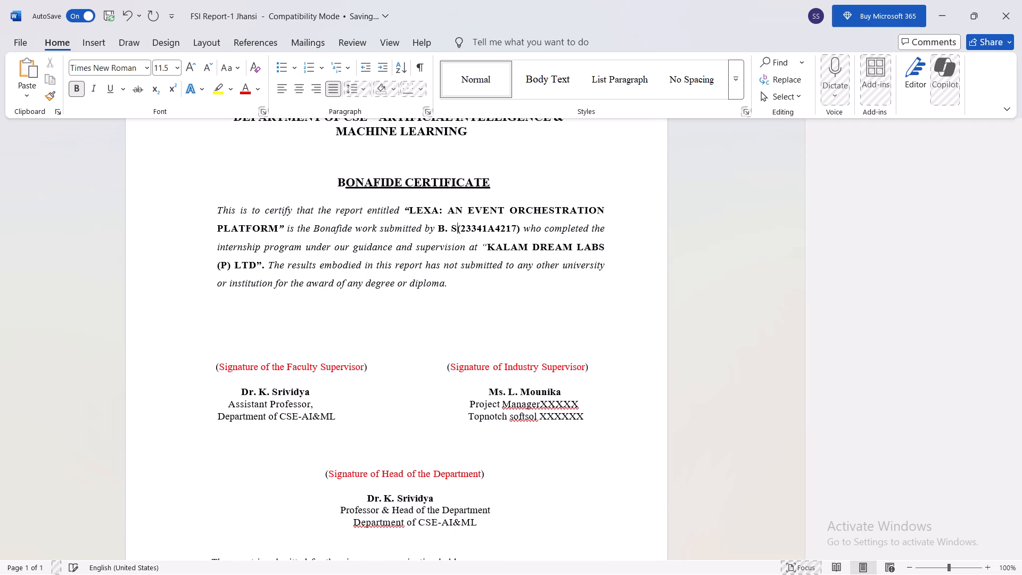
{"action": "key", "text": "BackSpace"}
{"action": "type", "text": "Jhansi"}
{"action": "key", "text": "Left"}
{"action": "key", "text": "Left"}
{"action": "key", "text": "Left"}
{"action": "key", "text": "Left"}
{"action": "key", "text": "Left"}
{"action": "key", "text": "Left"}
{"action": "key", "text": "Left"}
{"action": "key", "text": "Left"}
{"action": "key", "text": "Left"}
{"action": "key", "text": "Left"}
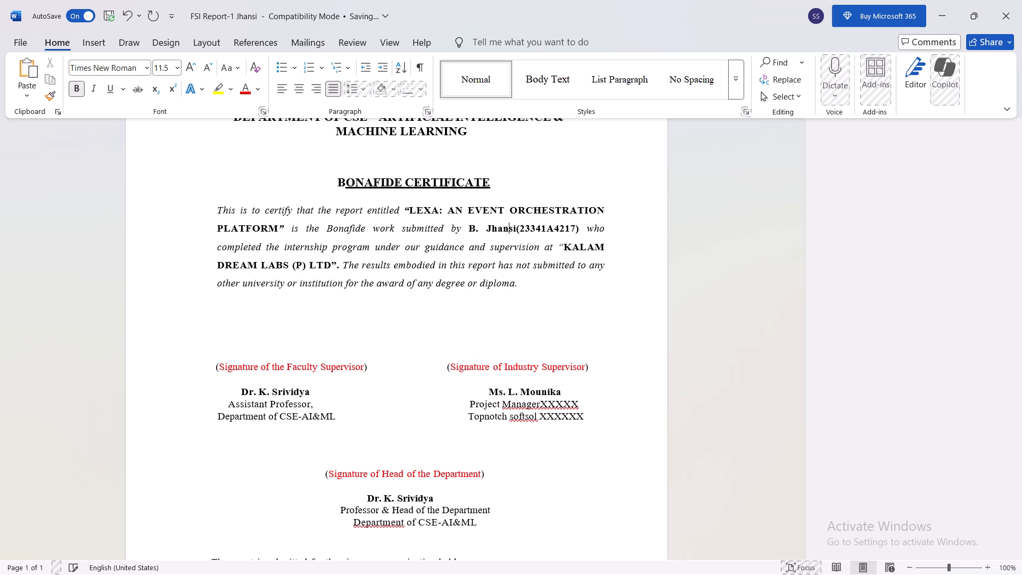
{"action": "key", "text": "Right"}
{"action": "key", "text": "Right"}
{"action": "key", "text": "BackSpace"}
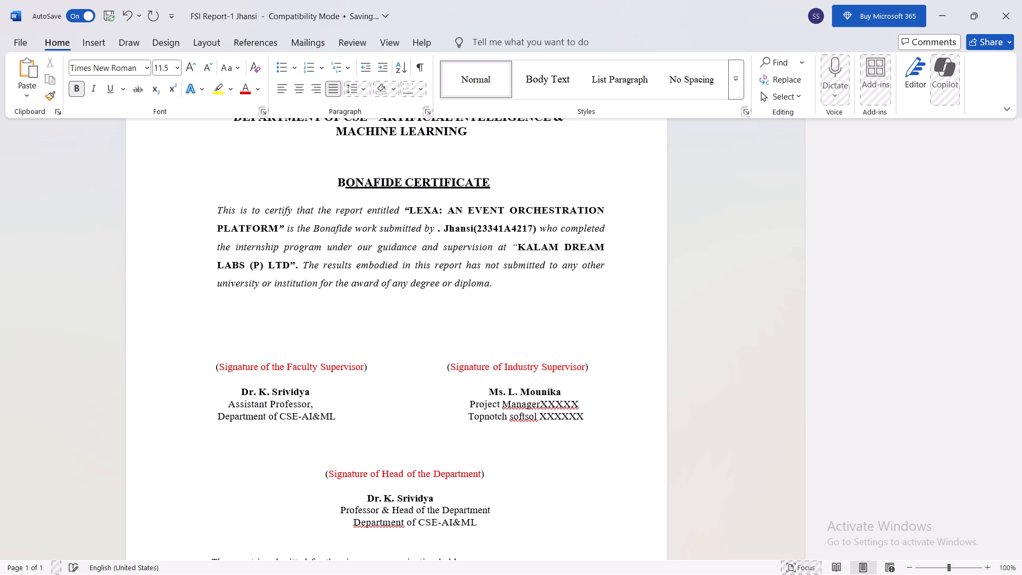
{"action": "key", "text": "shift+k"}
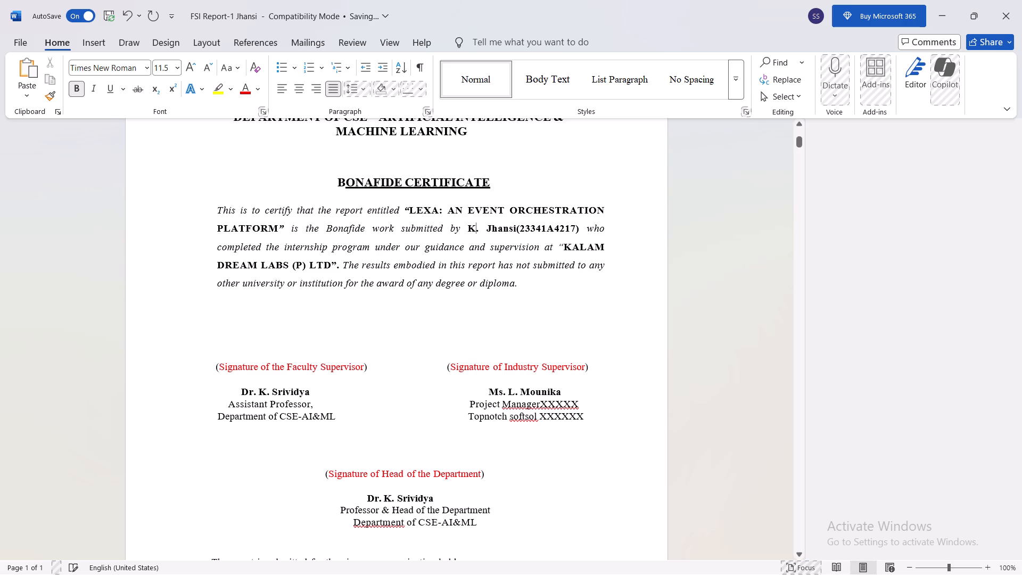
Change the last two digits of the student roll number in the Bonafide Certificate to match Jhansi's.
{"action": "left_click", "coordinate": [575, 228]}
{"action": "key", "text": "BackSpace"}
{"action": "key", "text": "BackSpace"}
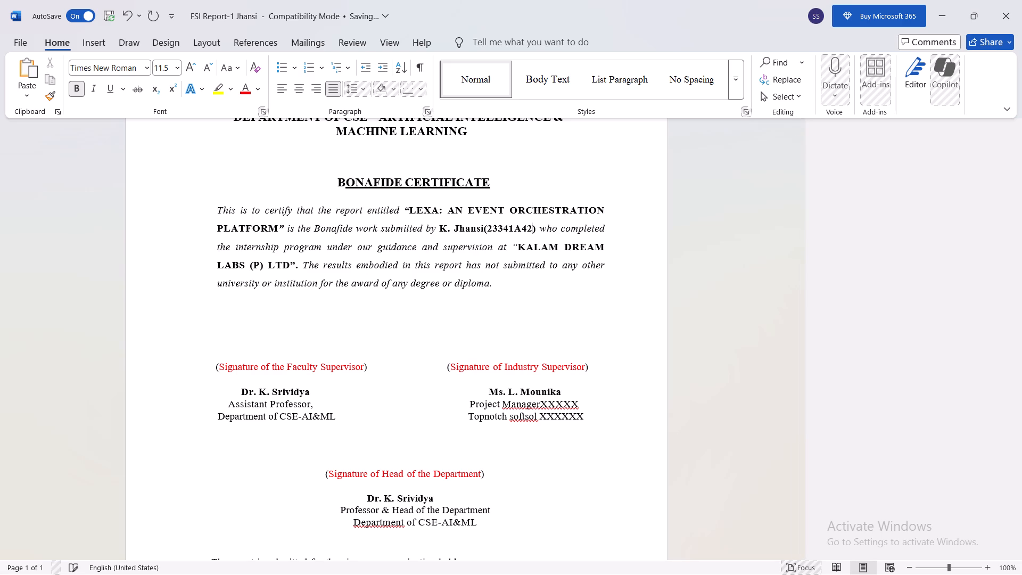
{"action": "type", "text": "43"}
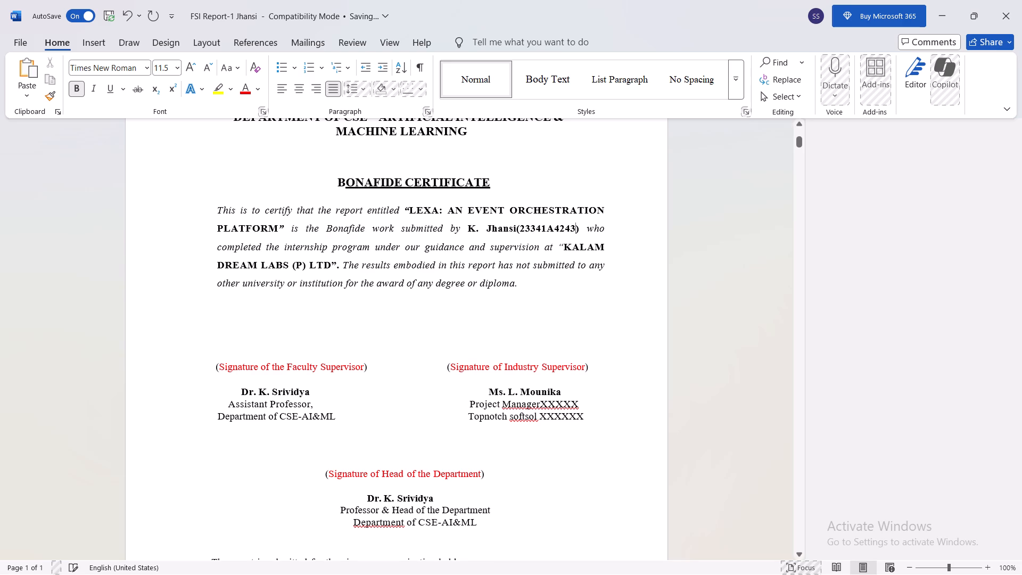
In the signature line below the Acknowledgement text, replace the student's name and initial with Jhansi's.
{"action": "scroll", "coordinate": [408, 284], "scroll_direction": "down", "scroll_amount": 2}
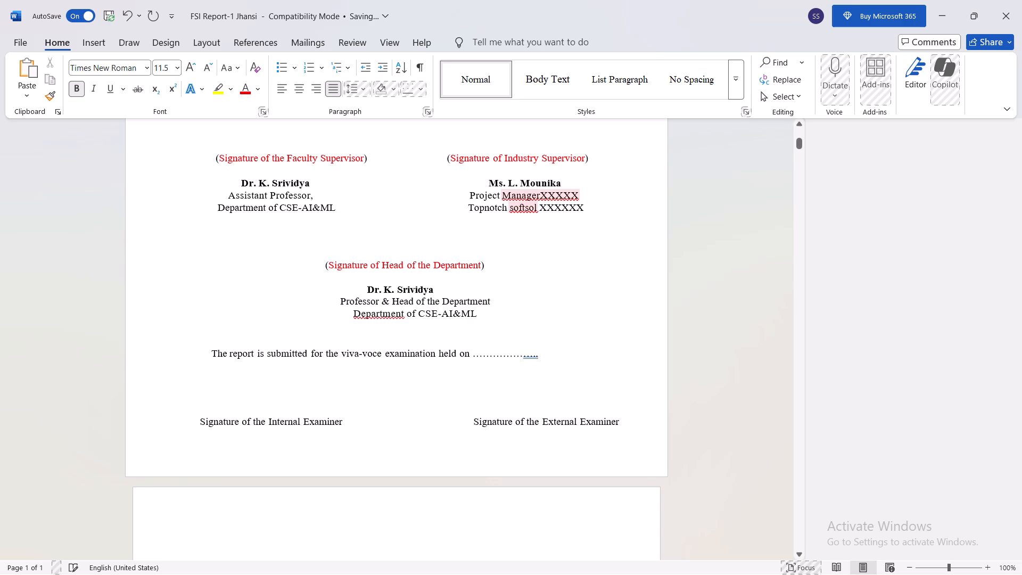
{"action": "left_click", "coordinate": [578, 196]}
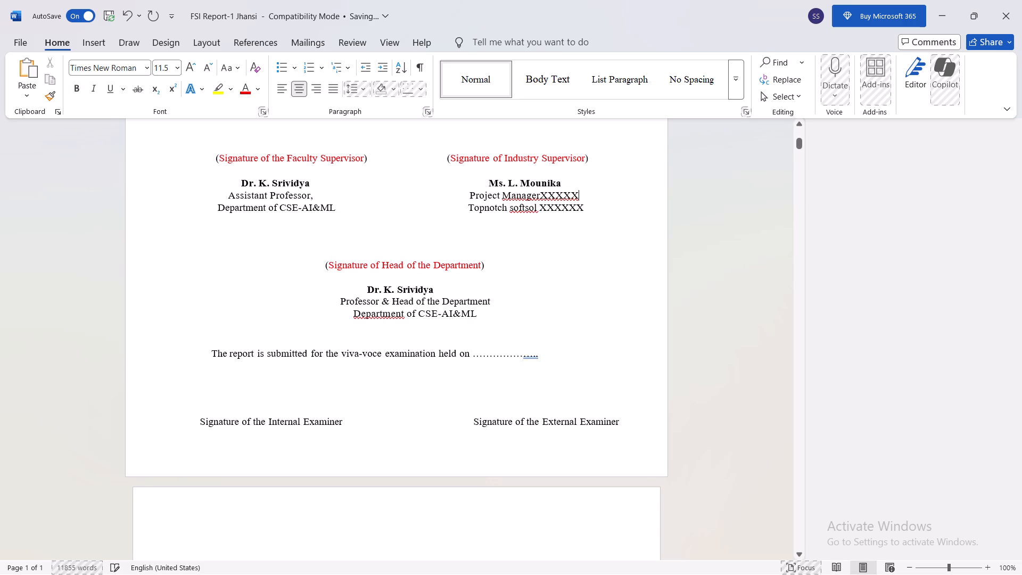
{"action": "scroll", "coordinate": [512, 265], "scroll_direction": "down", "scroll_amount": 2}
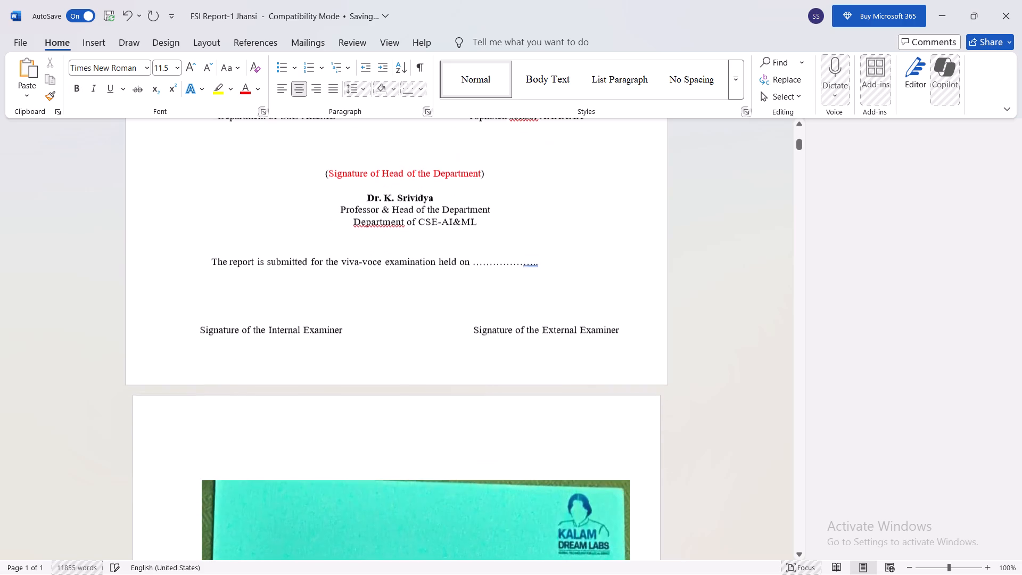
{"action": "scroll", "coordinate": [512, 265], "scroll_direction": "down", "scroll_amount": 4}
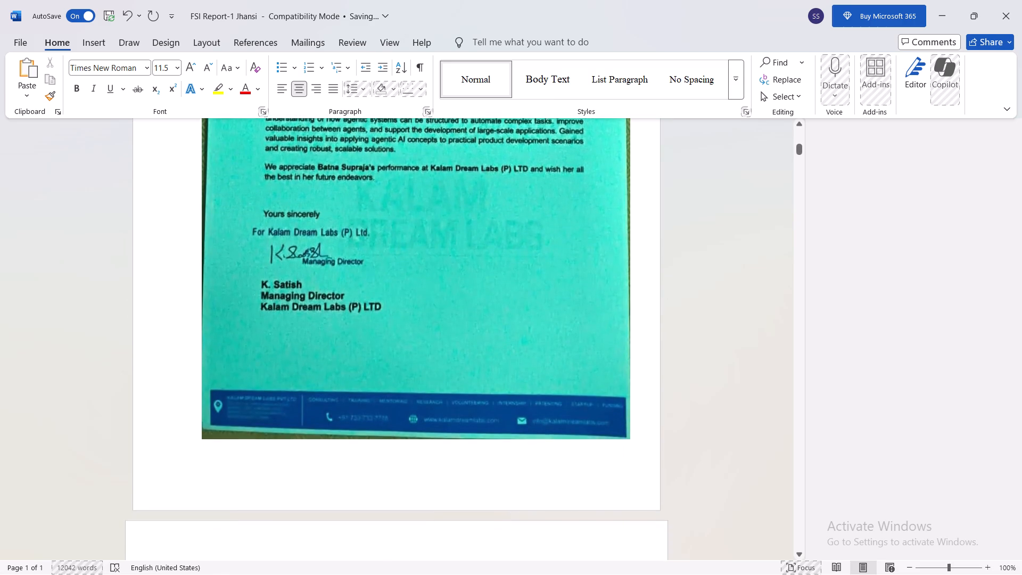
{"action": "scroll", "coordinate": [512, 265], "scroll_direction": "down", "scroll_amount": 4}
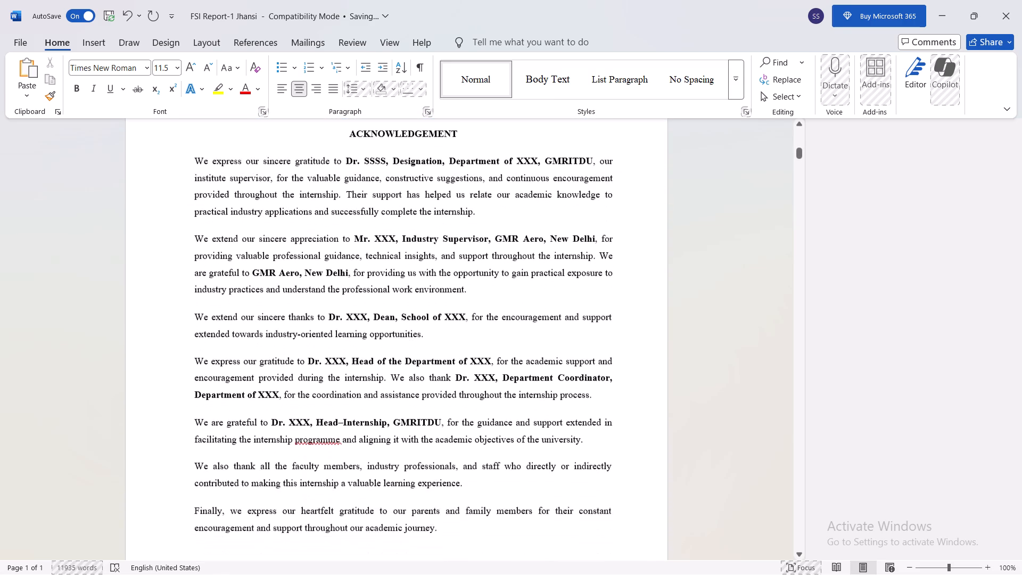
{"action": "scroll", "coordinate": [512, 265], "scroll_direction": "down", "scroll_amount": 3}
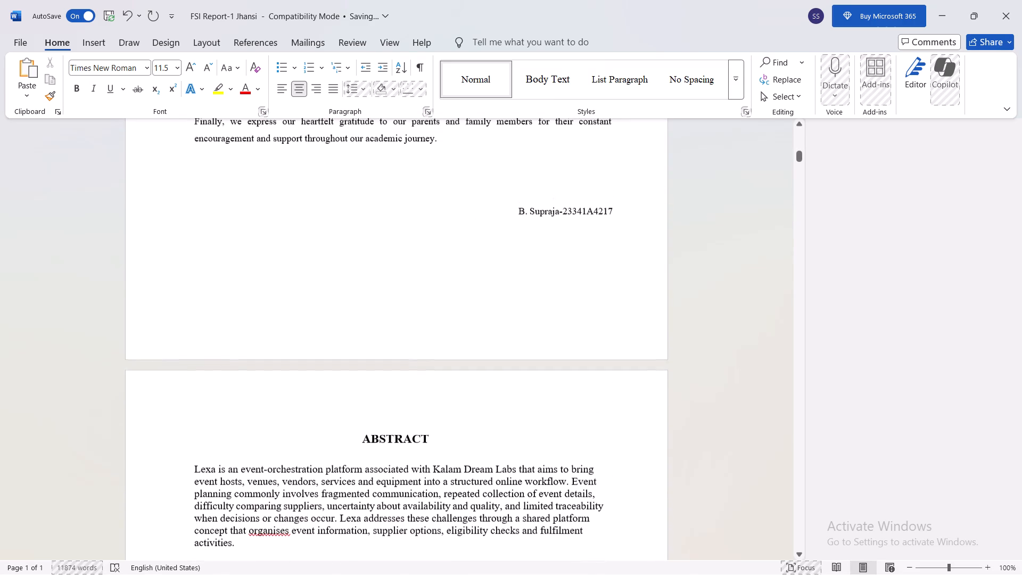
{"action": "left_click", "coordinate": [559, 212]}
{"action": "key", "text": "BackSpace"}
{"action": "key", "text": "BackSpace"}
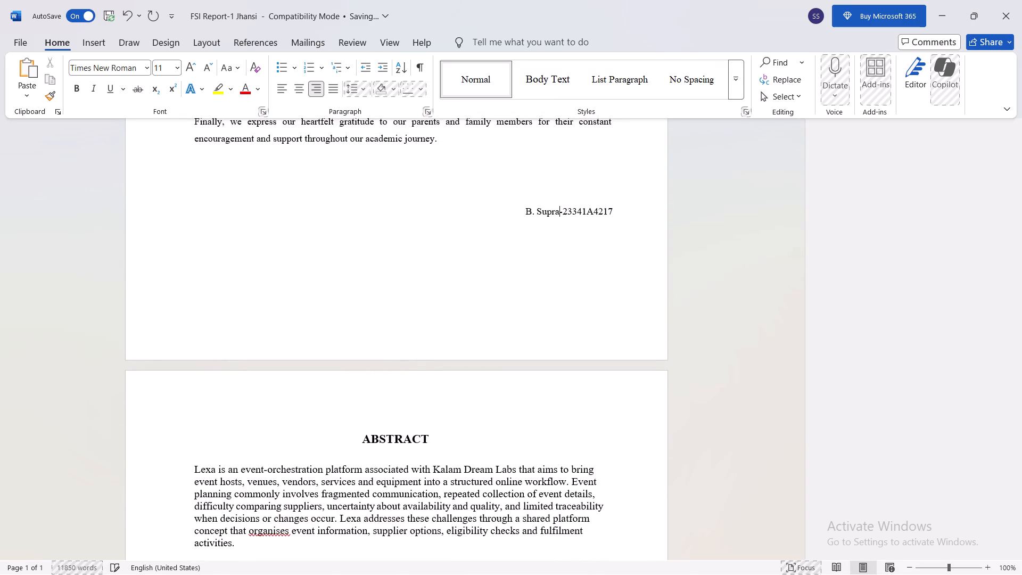
{"action": "key", "text": "BackSpace"}
{"action": "key", "text": "BackSpace"}
{"action": "key", "text": "BackSpace"}
{"action": "key", "text": "BackSpace"}
{"action": "key", "text": "BackSpace"}
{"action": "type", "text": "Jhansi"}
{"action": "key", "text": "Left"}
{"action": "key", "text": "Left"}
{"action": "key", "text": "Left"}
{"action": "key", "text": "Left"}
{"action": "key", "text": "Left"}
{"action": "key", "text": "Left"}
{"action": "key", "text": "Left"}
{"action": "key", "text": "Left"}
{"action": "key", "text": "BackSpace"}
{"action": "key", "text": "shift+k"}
Change the last two digits of the student roll number in the Acknowledgement signature line to match Jhansi's.
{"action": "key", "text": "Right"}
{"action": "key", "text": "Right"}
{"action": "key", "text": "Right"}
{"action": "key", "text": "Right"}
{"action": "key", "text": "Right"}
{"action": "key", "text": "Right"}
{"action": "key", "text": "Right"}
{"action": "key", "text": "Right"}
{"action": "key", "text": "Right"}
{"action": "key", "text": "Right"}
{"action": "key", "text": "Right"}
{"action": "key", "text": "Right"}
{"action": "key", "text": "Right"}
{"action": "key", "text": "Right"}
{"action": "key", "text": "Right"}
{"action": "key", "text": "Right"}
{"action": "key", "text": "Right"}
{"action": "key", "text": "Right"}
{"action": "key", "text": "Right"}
Replace the last two digits of the roll number in the Acknowledgement signature line with Jhansi's.
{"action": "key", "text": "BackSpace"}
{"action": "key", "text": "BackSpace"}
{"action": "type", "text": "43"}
Delete the scanned Kalam Dream Labs internship certificate image from its page before the Acknowledgement.
{"action": "scroll", "coordinate": [503, 309], "scroll_direction": "down", "scroll_amount": 1}
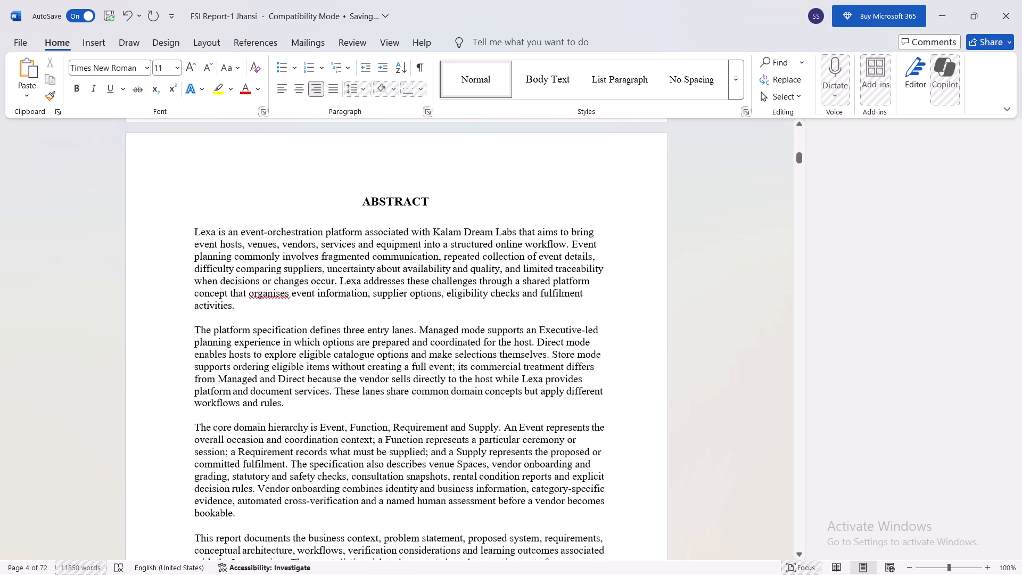
{"action": "scroll", "coordinate": [503, 309], "scroll_direction": "down", "scroll_amount": 4}
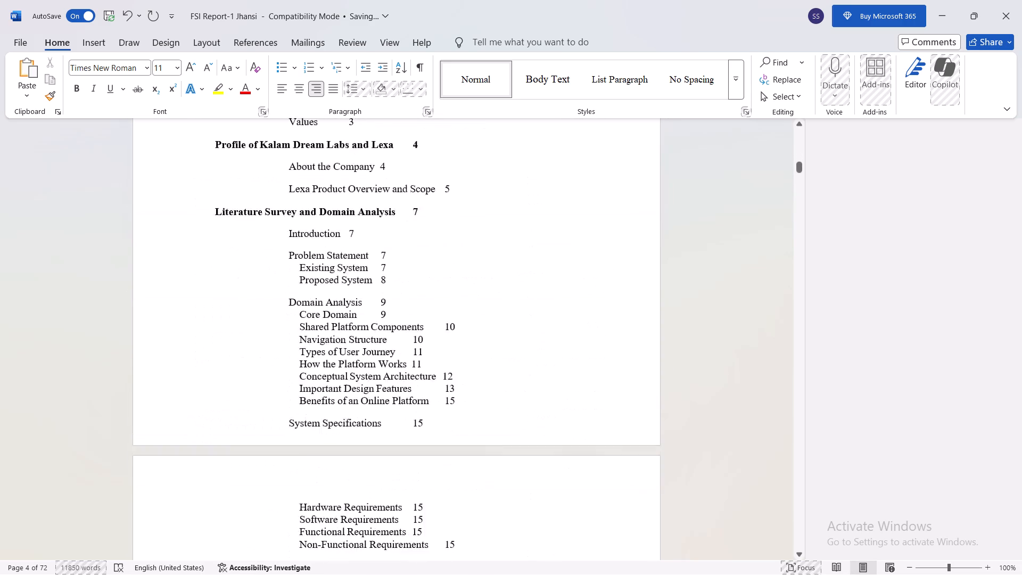
{"action": "scroll", "coordinate": [503, 309], "scroll_direction": "down", "scroll_amount": 1}
{"action": "scroll", "coordinate": [503, 309], "scroll_direction": "up", "scroll_amount": 15}
{"action": "scroll", "coordinate": [503, 309], "scroll_direction": "down", "scroll_amount": 5}
{"action": "scroll", "coordinate": [503, 309], "scroll_direction": "up", "scroll_amount": 1}
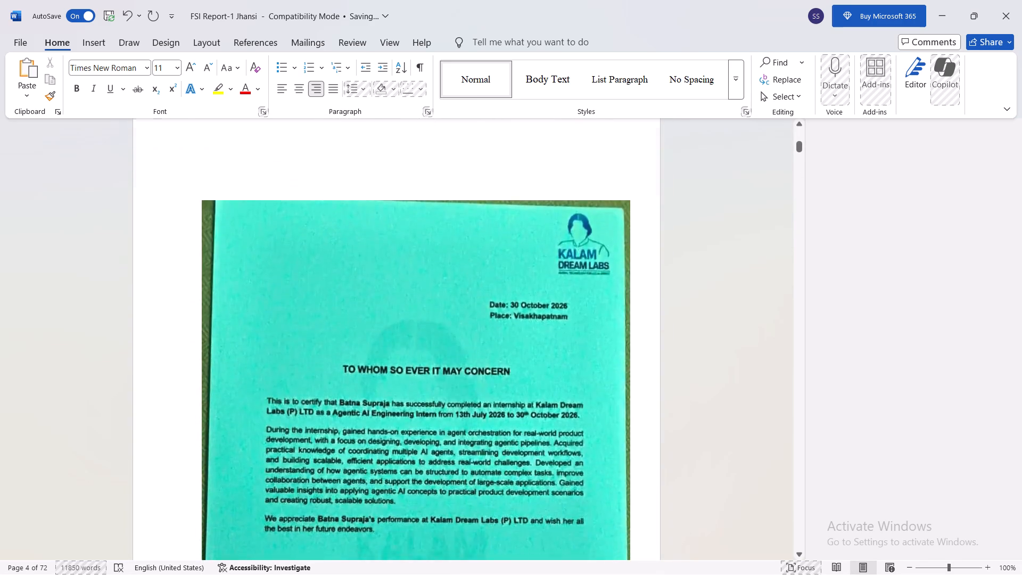
{"action": "scroll", "coordinate": [503, 309], "scroll_direction": "up", "scroll_amount": 2}
{"action": "scroll", "coordinate": [503, 309], "scroll_direction": "down", "scroll_amount": 1}
{"action": "left_click", "coordinate": [503, 309]}
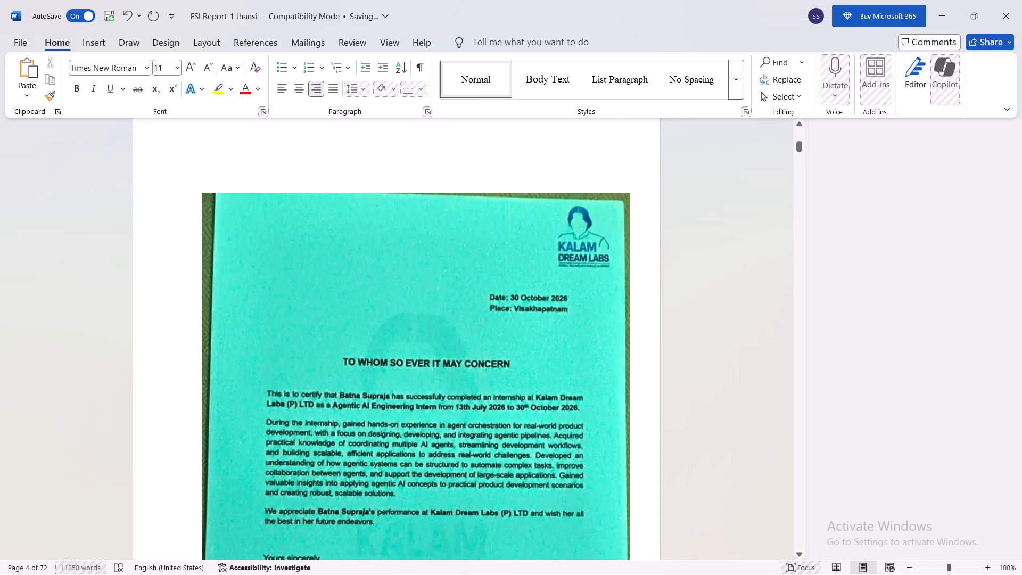
{"action": "key", "text": "Delete"}
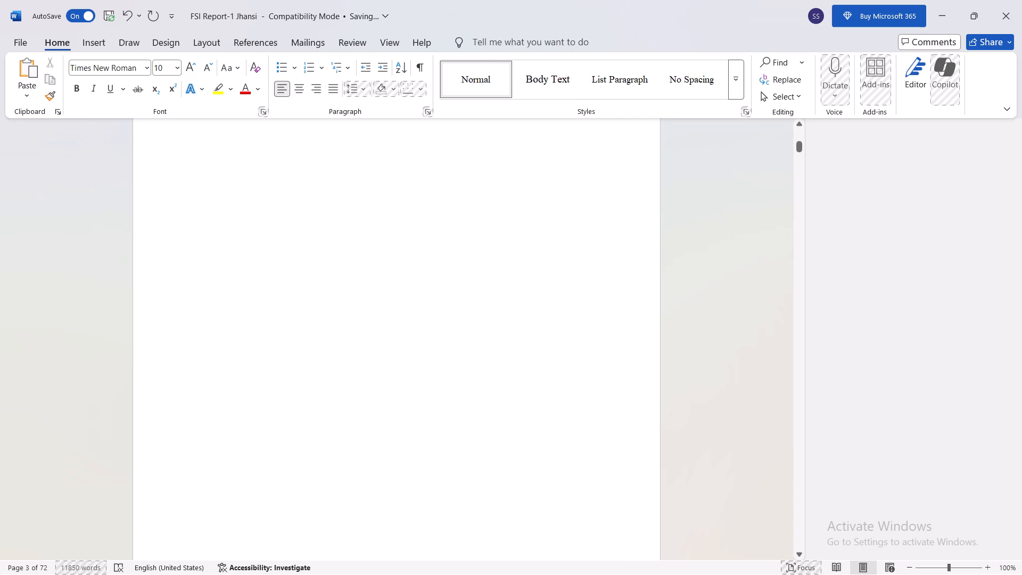
{"action": "scroll", "coordinate": [494, 305], "scroll_direction": "up", "scroll_amount": 3}
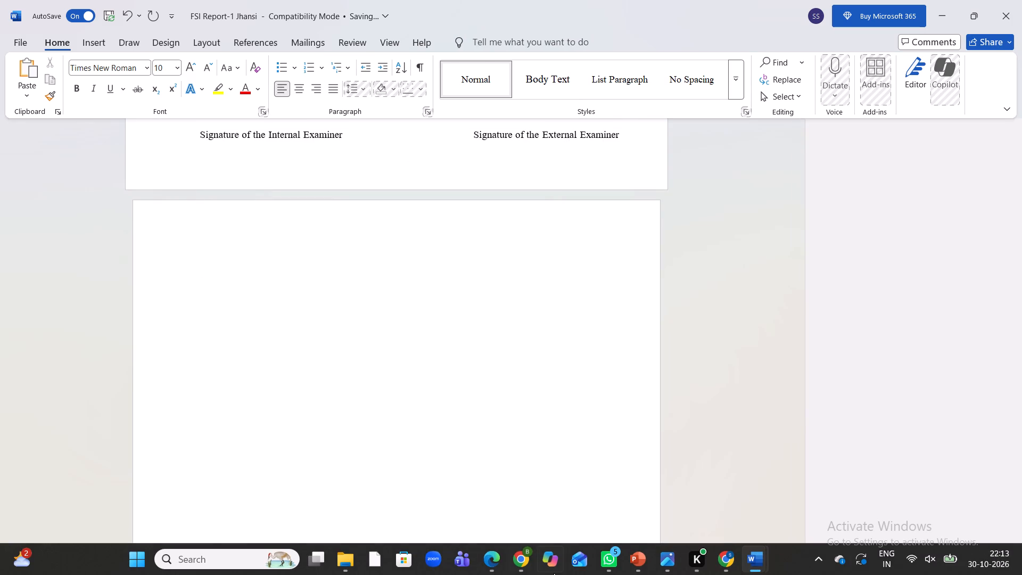
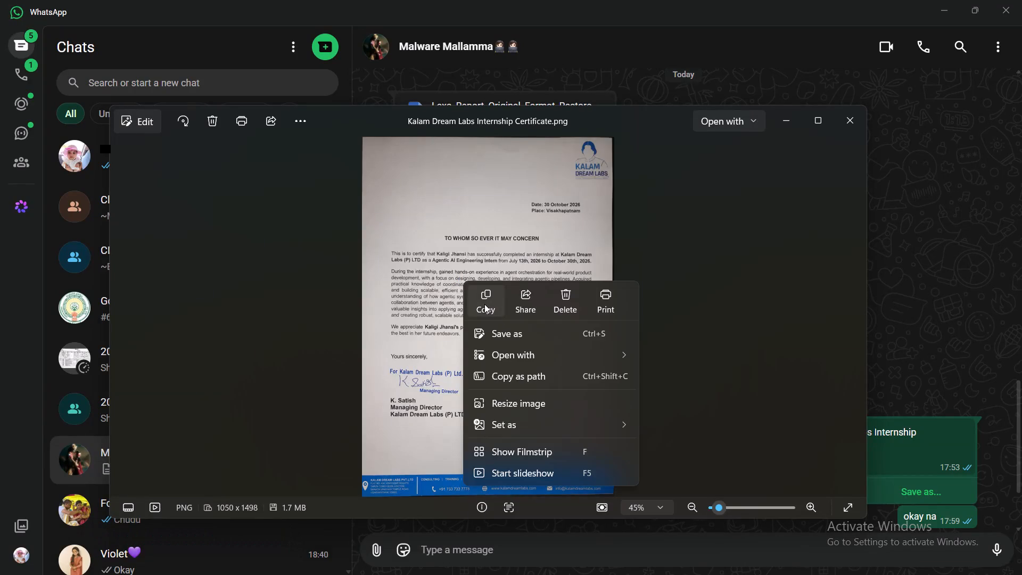
{"action": "left_click", "coordinate": [484, 304]}
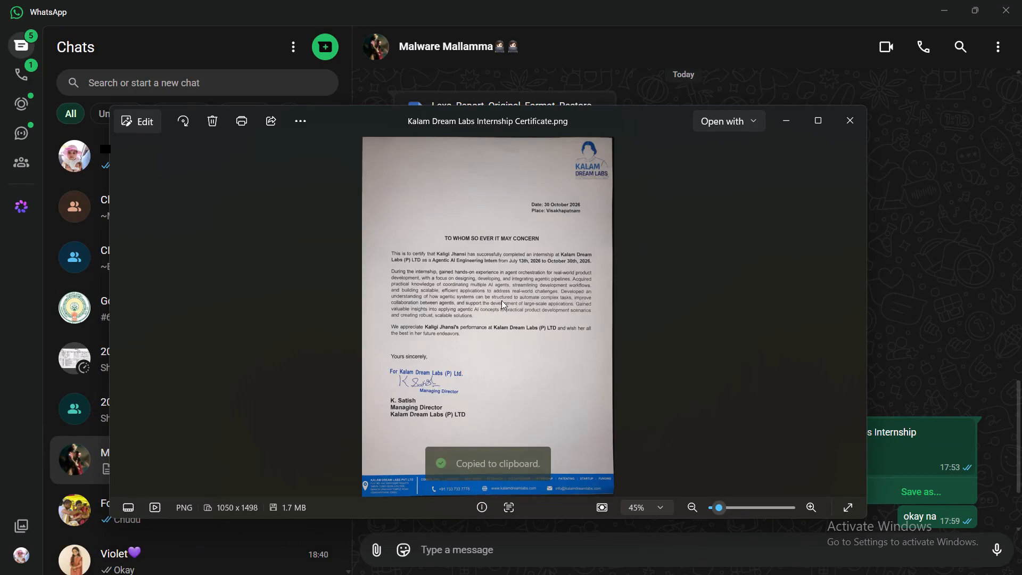
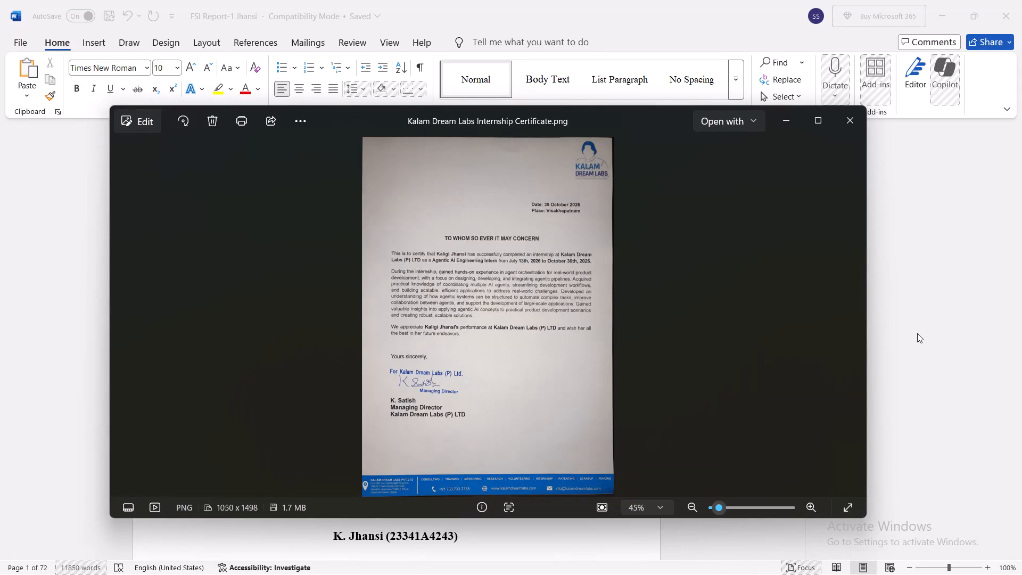
Paste the copied Kalam Dream Labs internship certificate image onto the blank page following the Bonafide Certificate, and select the picture.
{"action": "left_click", "coordinate": [917, 333]}
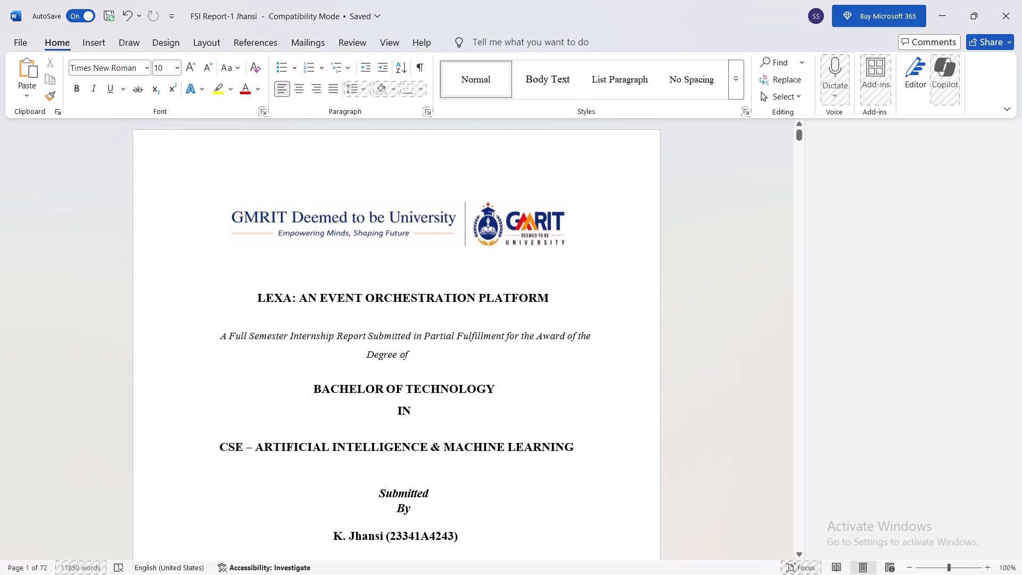
{"action": "scroll", "coordinate": [505, 342], "scroll_direction": "down", "scroll_amount": 7}
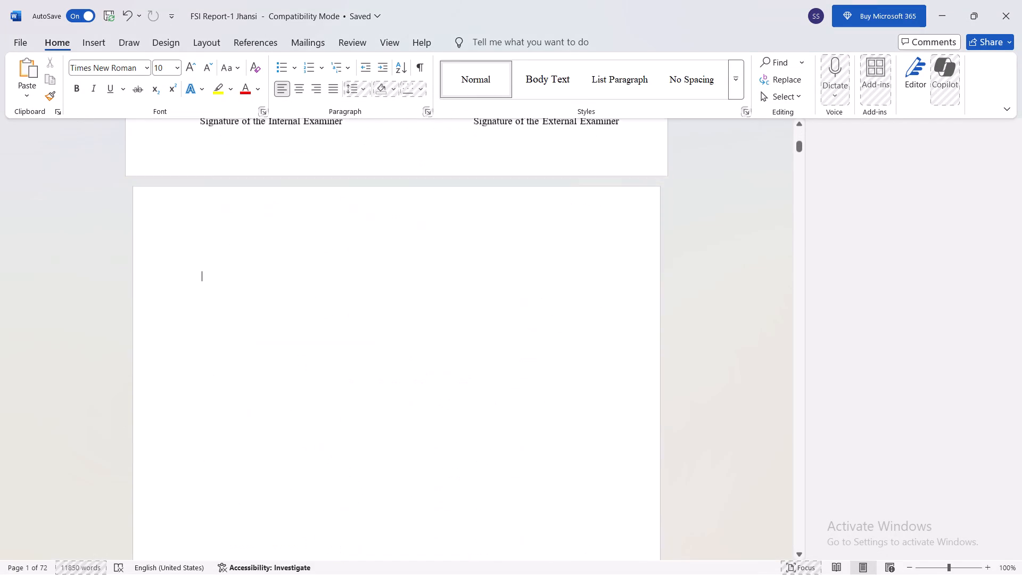
{"action": "scroll", "coordinate": [505, 342], "scroll_direction": "down", "scroll_amount": 1}
{"action": "scroll", "coordinate": [505, 342], "scroll_direction": "up", "scroll_amount": 1}
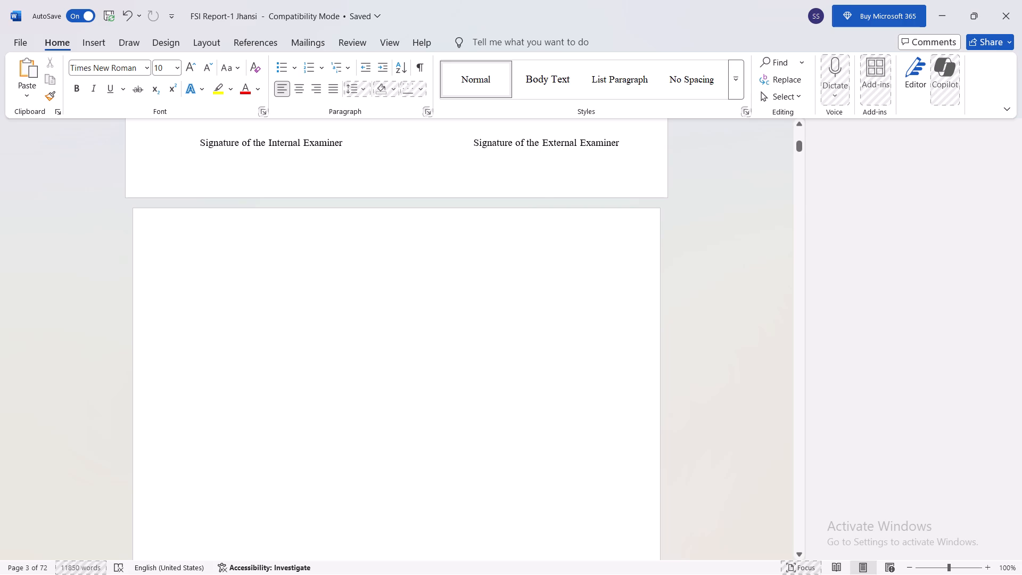
{"action": "key", "text": "ctrl+v"}
{"action": "double_click", "coordinate": [505, 342]}
{"action": "scroll", "coordinate": [427, 324], "scroll_direction": "down", "scroll_amount": 1}
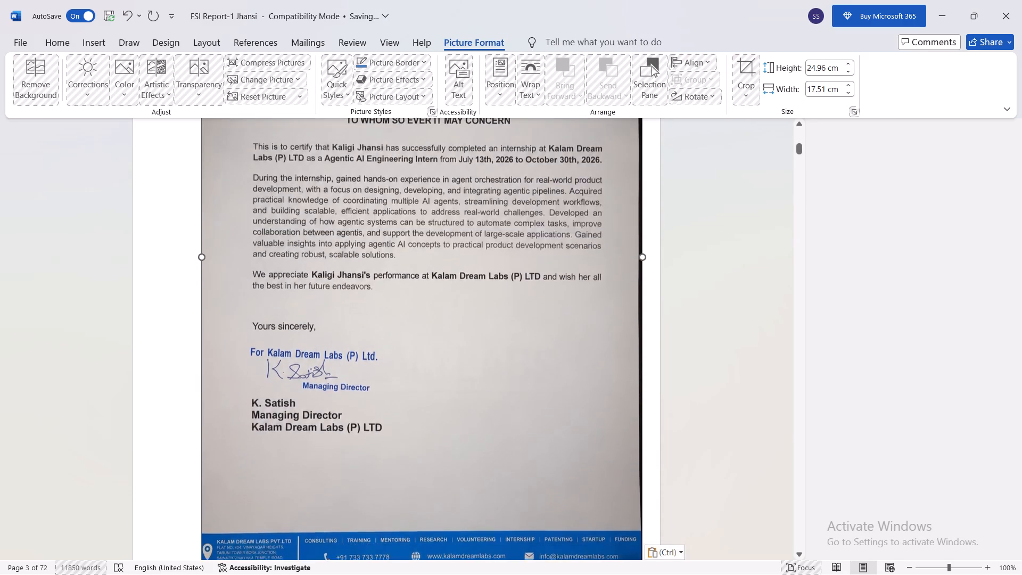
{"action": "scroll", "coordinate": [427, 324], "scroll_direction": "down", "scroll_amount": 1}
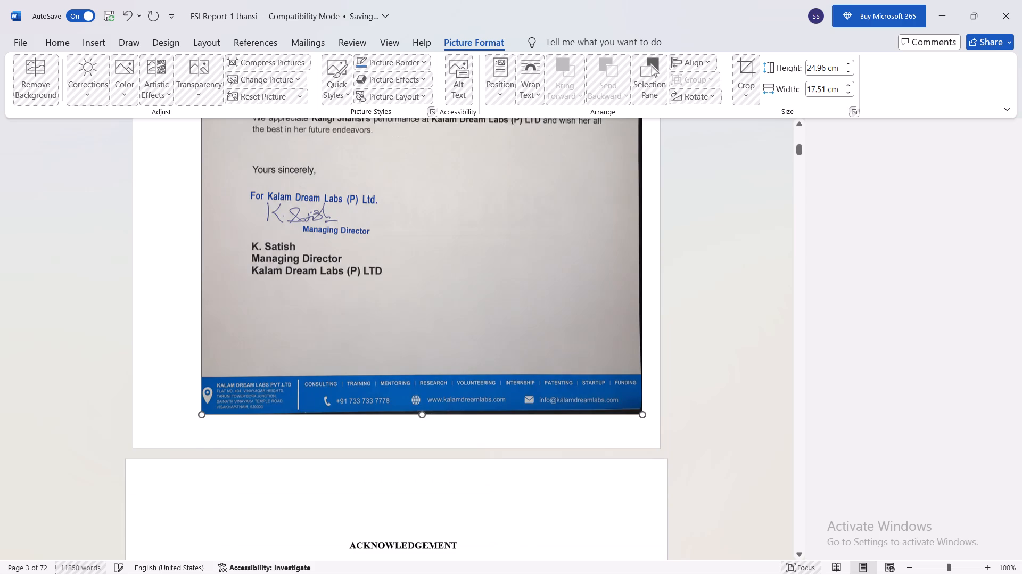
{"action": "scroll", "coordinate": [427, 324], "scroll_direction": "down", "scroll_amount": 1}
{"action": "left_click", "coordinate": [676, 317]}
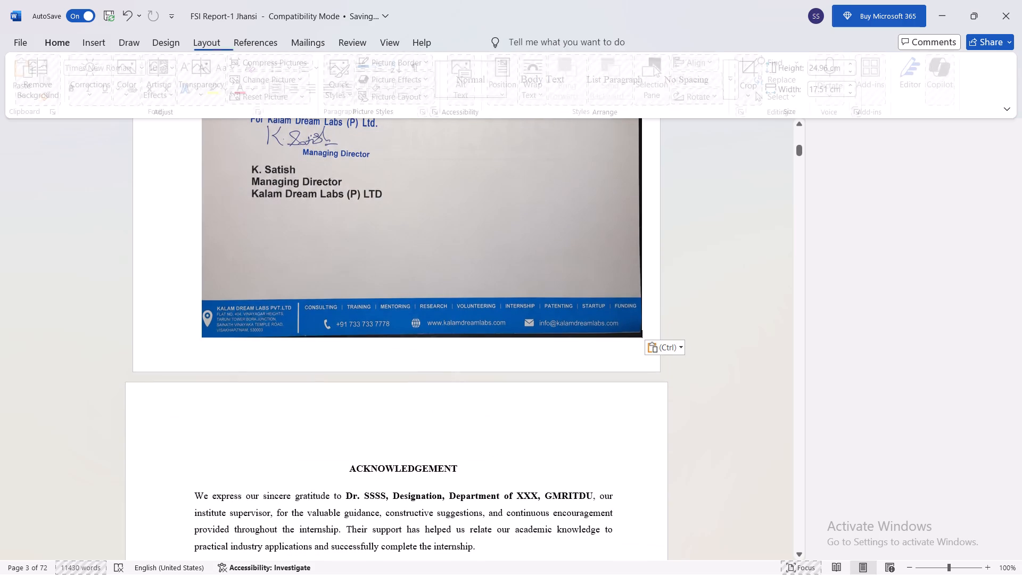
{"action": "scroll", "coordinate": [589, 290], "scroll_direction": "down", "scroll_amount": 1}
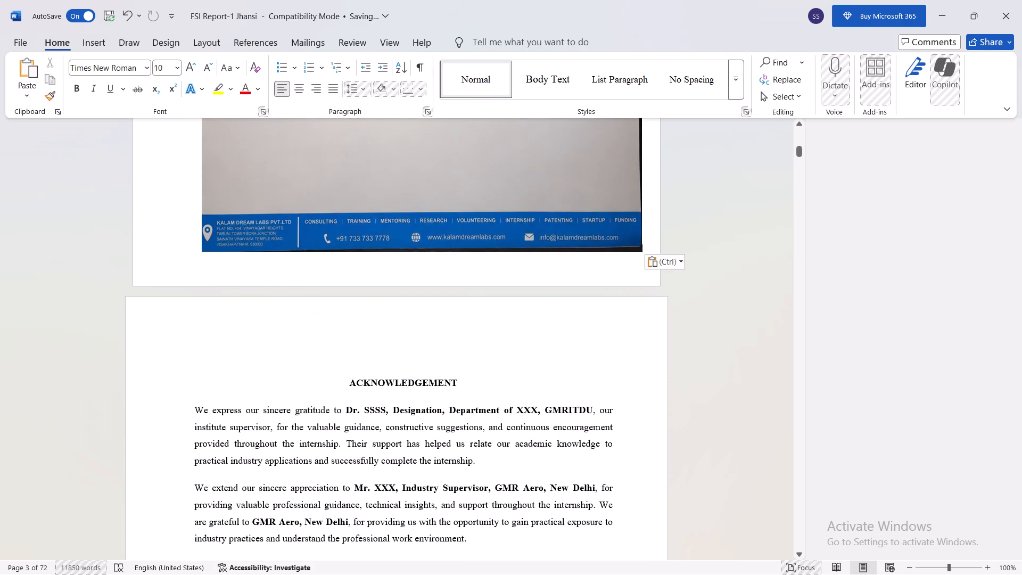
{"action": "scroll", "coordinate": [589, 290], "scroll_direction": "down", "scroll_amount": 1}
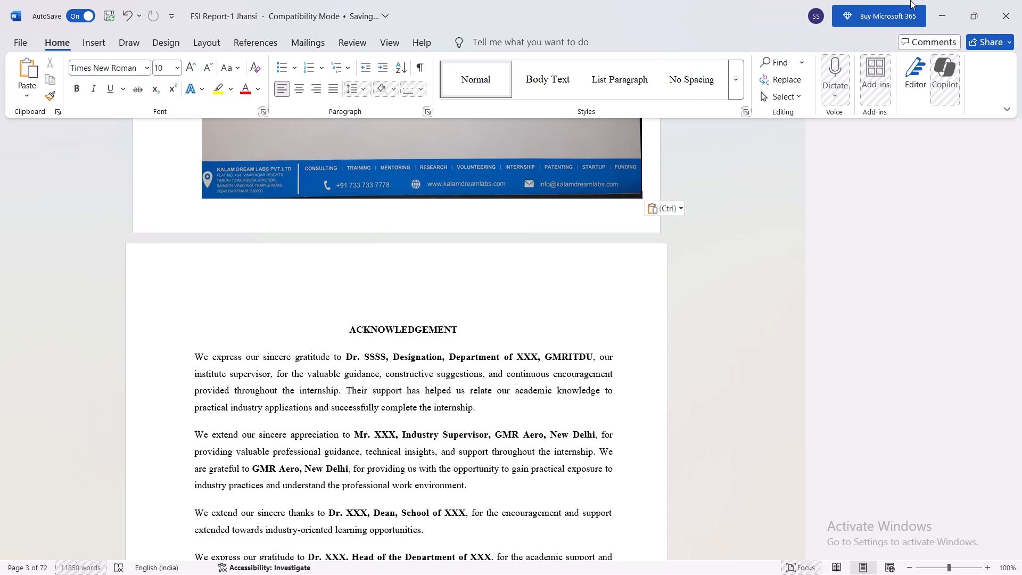
Put the Jhansi report out of view and close the internship certificate image and the Lexa_Report_Original_Format_Restored(1) (1) document.
{"action": "left_click", "coordinate": [939, 7]}
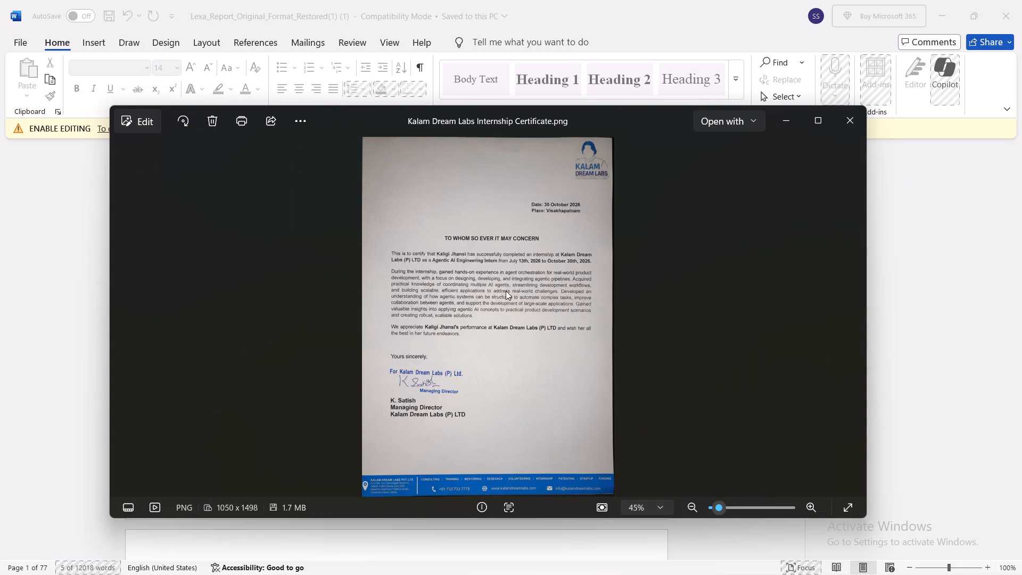
{"action": "left_click", "coordinate": [850, 127]}
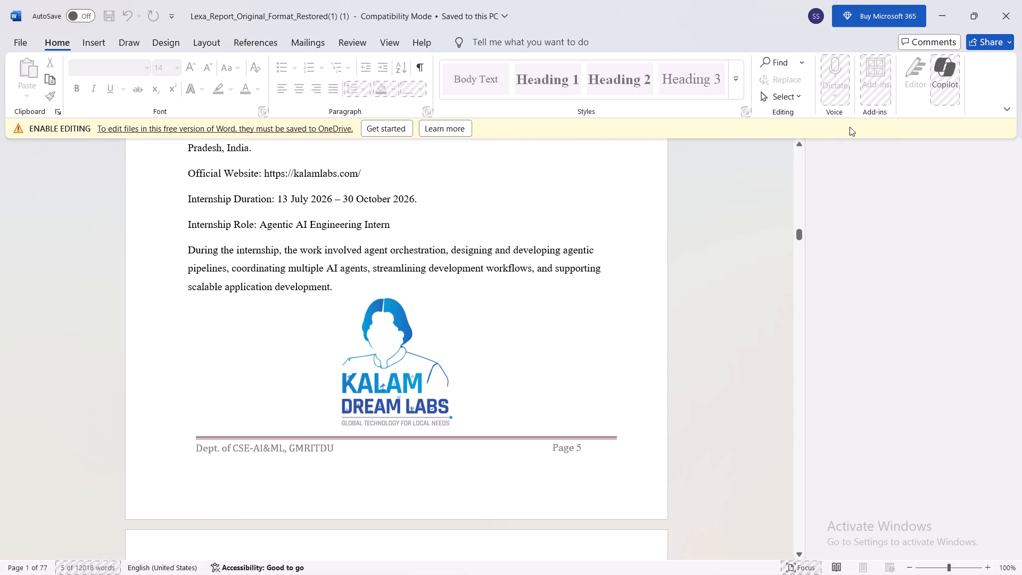
{"action": "left_click", "coordinate": [1004, 13]}
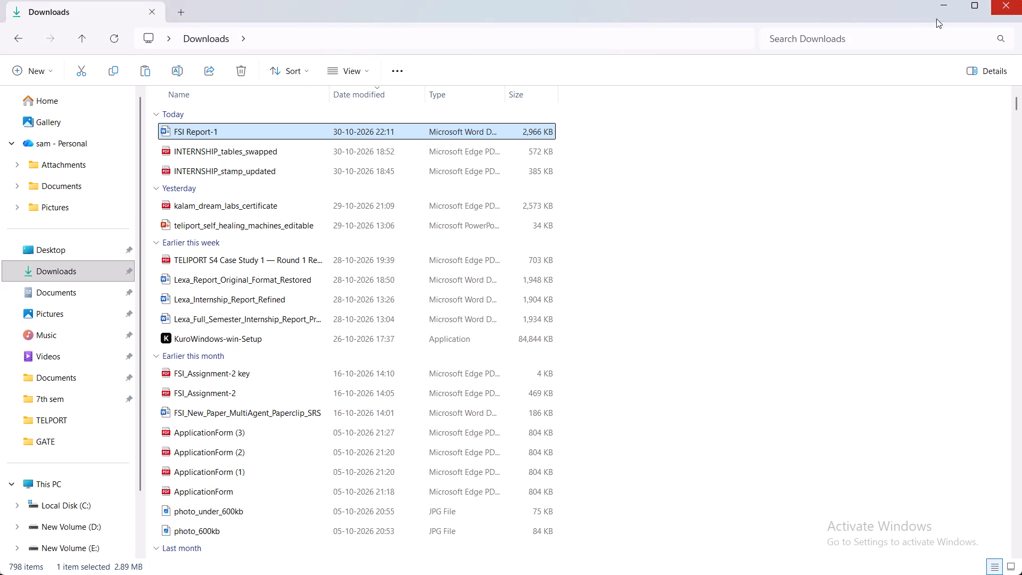
In File Explorer, move the FSI Report-1 Word file from Downloads into the 7th sem folder inside Documents, and check that folder.
{"action": "left_click", "coordinate": [243, 131]}
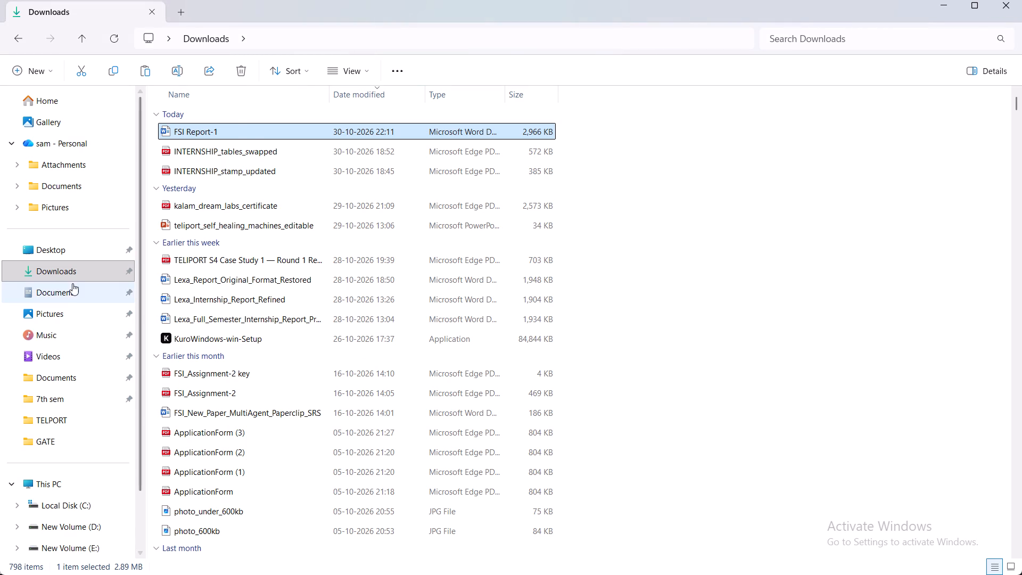
{"action": "left_click_drag", "start_coordinate": [281, 134], "coordinate": [52, 291]}
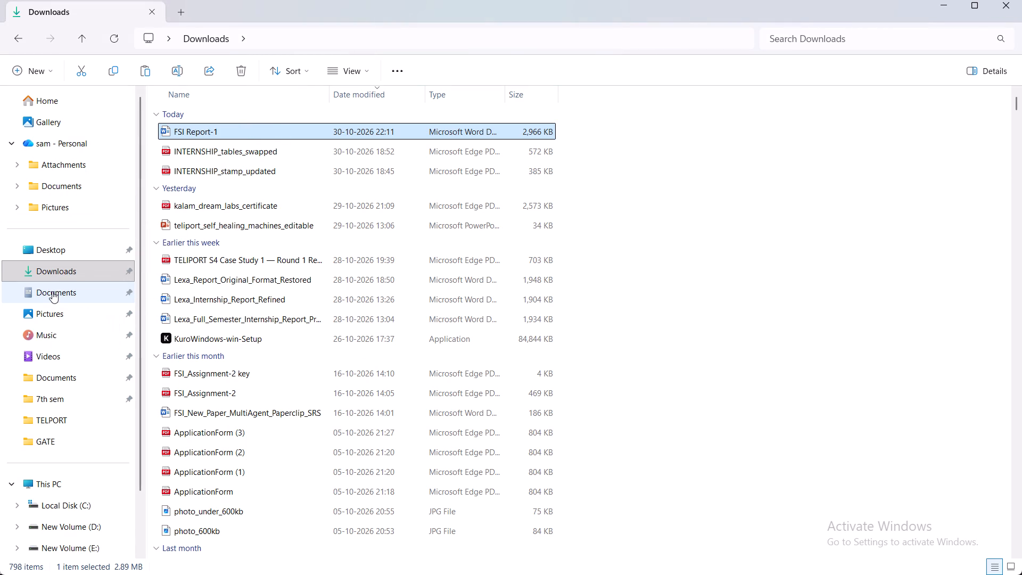
{"action": "left_click", "coordinate": [52, 291]}
{"action": "scroll", "coordinate": [326, 298], "scroll_direction": "down", "scroll_amount": 6}
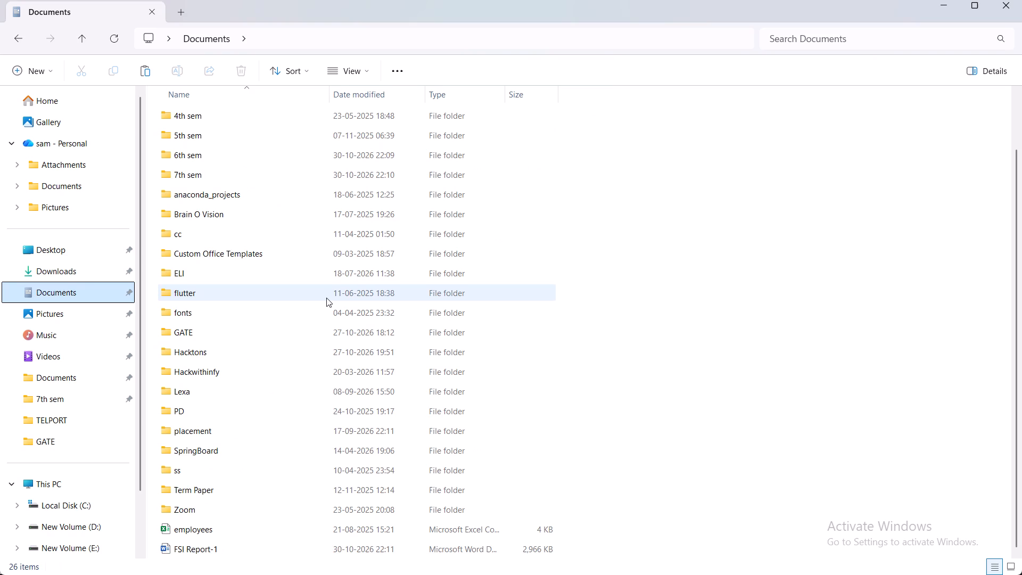
{"action": "scroll", "coordinate": [243, 346], "scroll_direction": "up", "scroll_amount": 1}
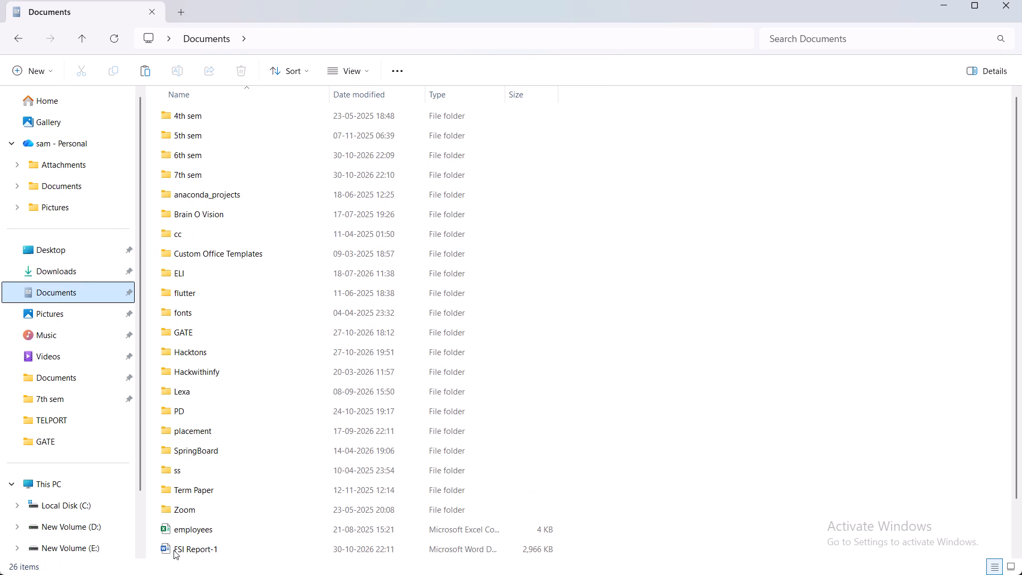
{"action": "left_click_drag", "start_coordinate": [177, 549], "coordinate": [193, 181]}
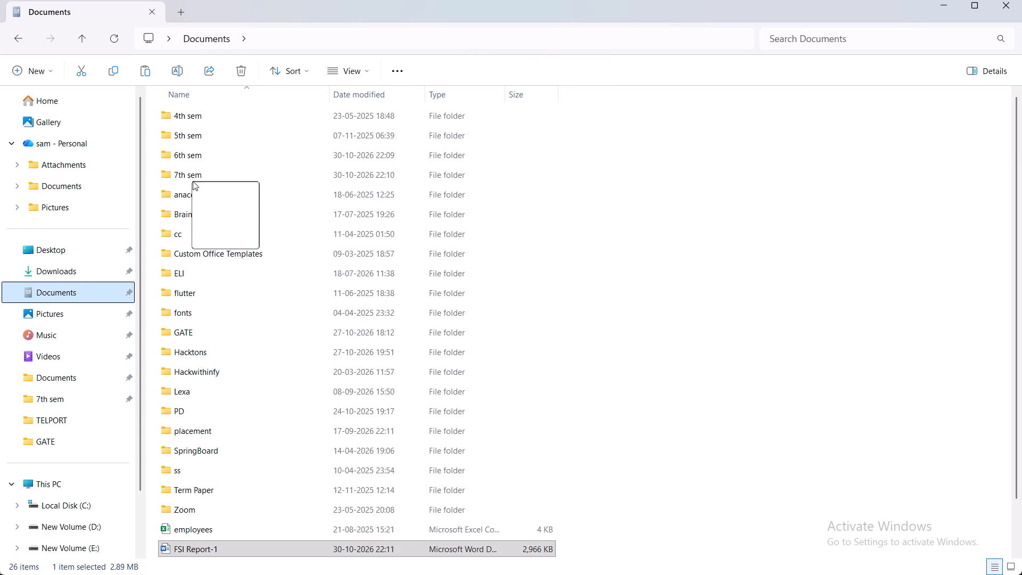
{"action": "left_click_drag", "start_coordinate": [193, 181], "coordinate": [188, 176]}
{"action": "double_click", "coordinate": [188, 176]}
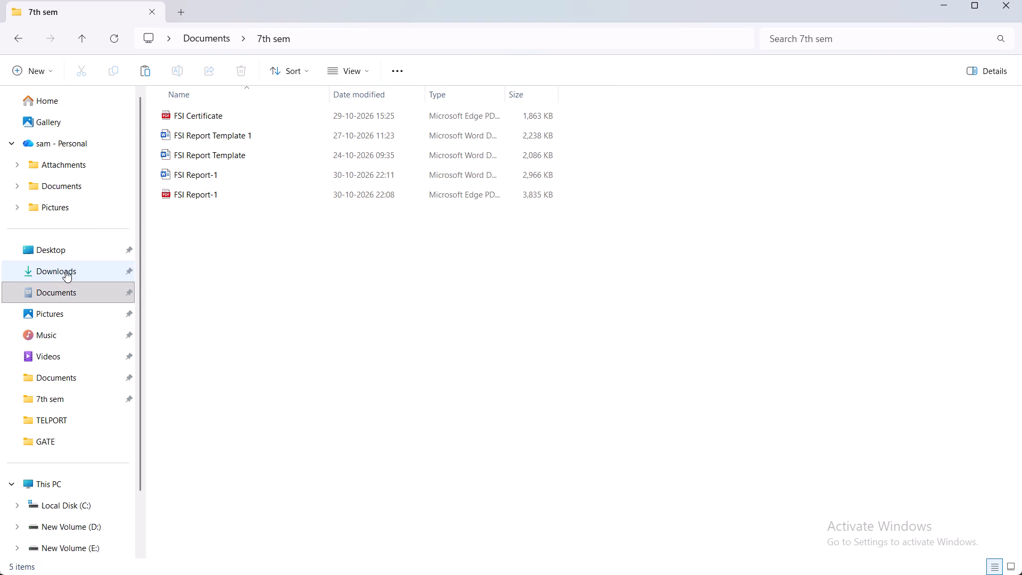
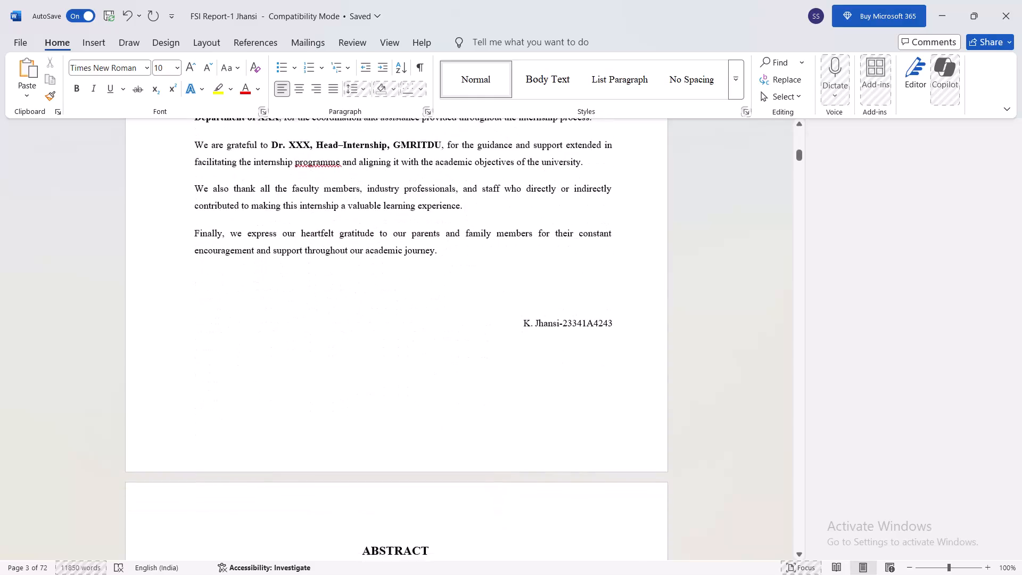
Review the opening pages of the FSI Report-1 Jhansi document, including the acknowledgement, table of contents and bonafide certificate.
{"action": "scroll", "coordinate": [373, 354], "scroll_direction": "up", "scroll_amount": 2}
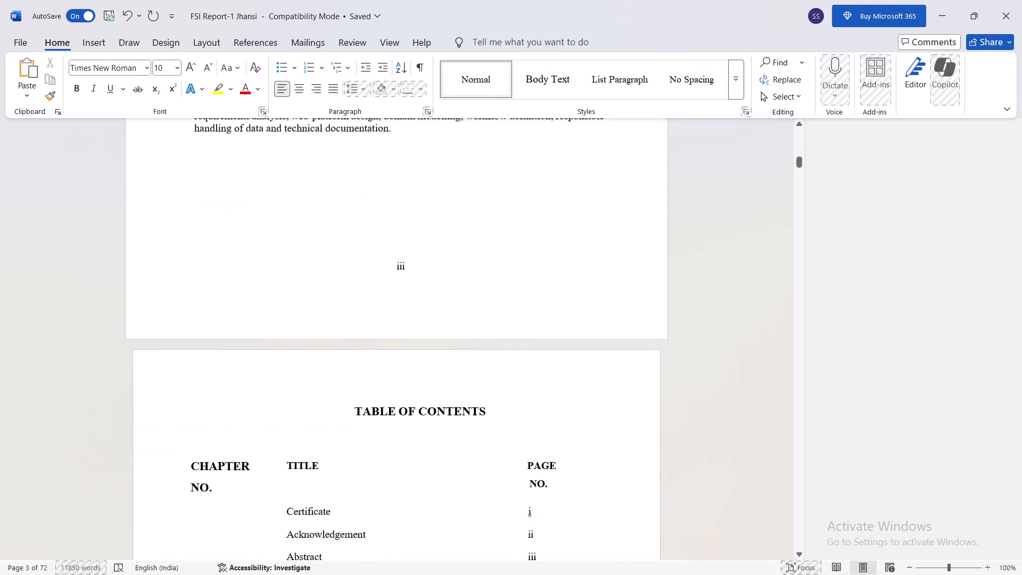
{"action": "scroll", "coordinate": [373, 354], "scroll_direction": "up", "scroll_amount": 5}
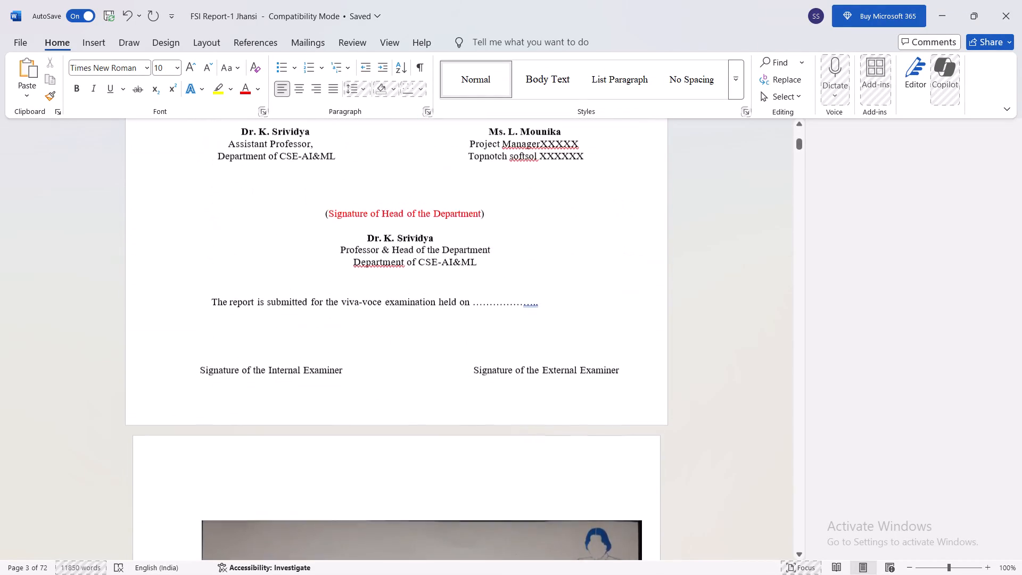
{"action": "scroll", "coordinate": [373, 354], "scroll_direction": "up", "scroll_amount": 2}
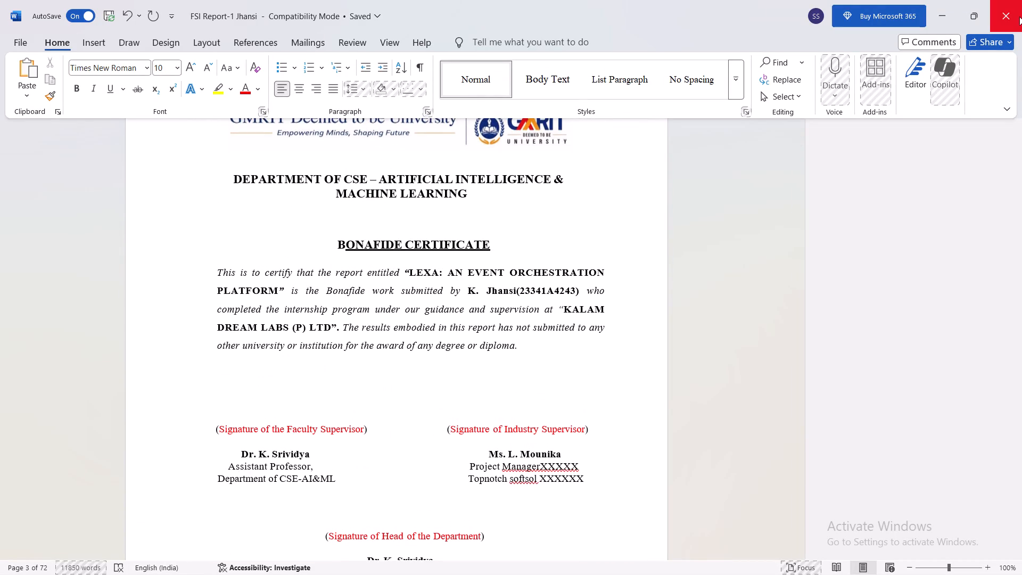
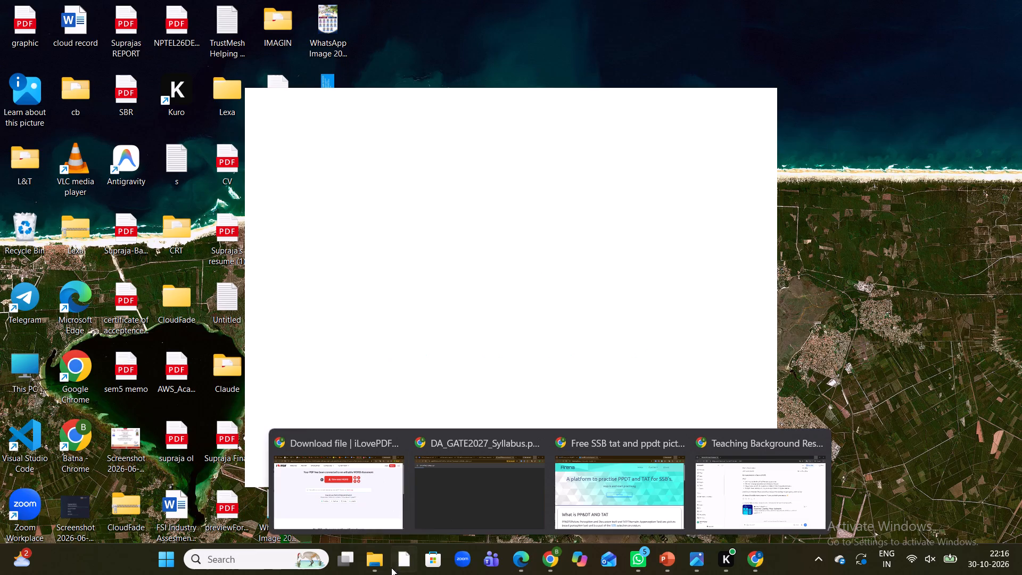
Open the FSI Report-1 Word document from the 7th sem folder.
{"action": "left_click", "coordinate": [374, 568]}
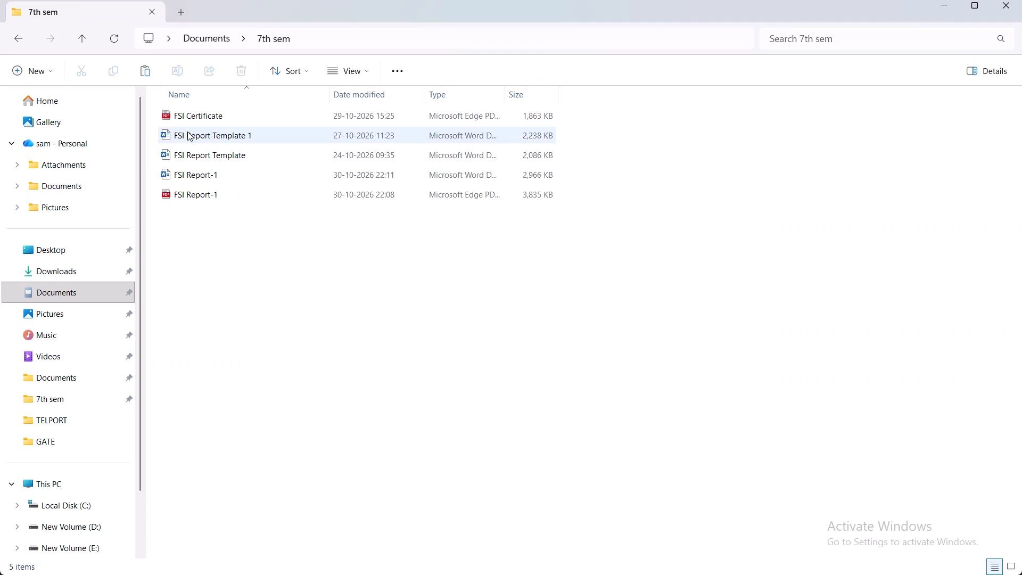
{"action": "double_click", "coordinate": [203, 171]}
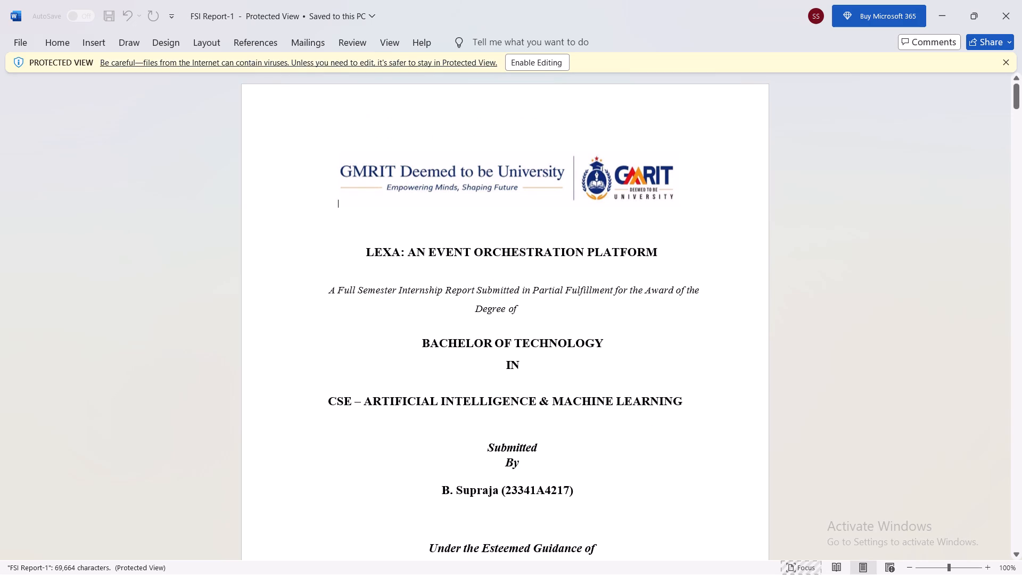
Enable editing of the report by saving a copy as FSI Report-1 in the OneDrive Documents folder.
{"action": "left_click", "coordinate": [534, 65]}
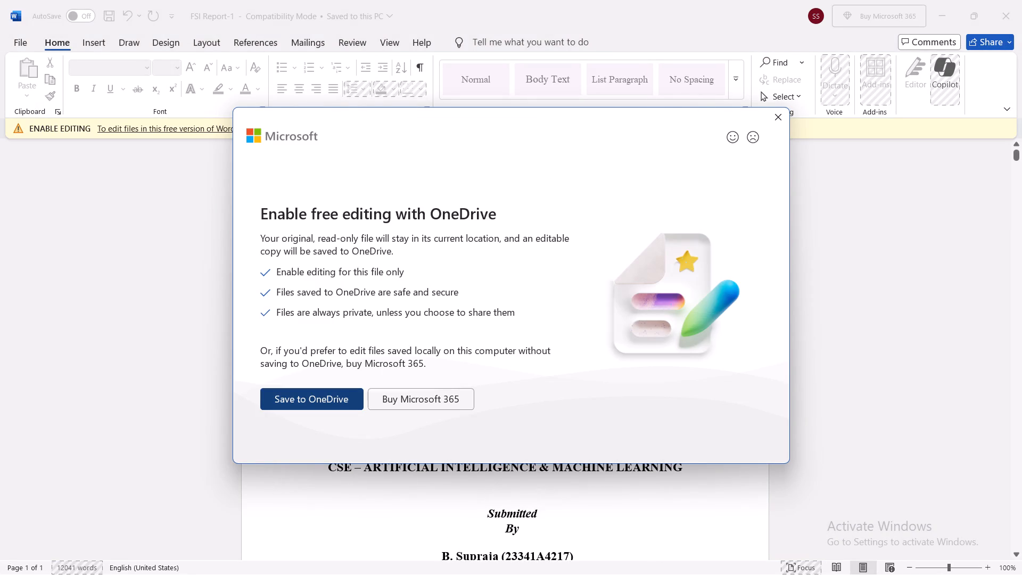
{"action": "left_click", "coordinate": [299, 397]}
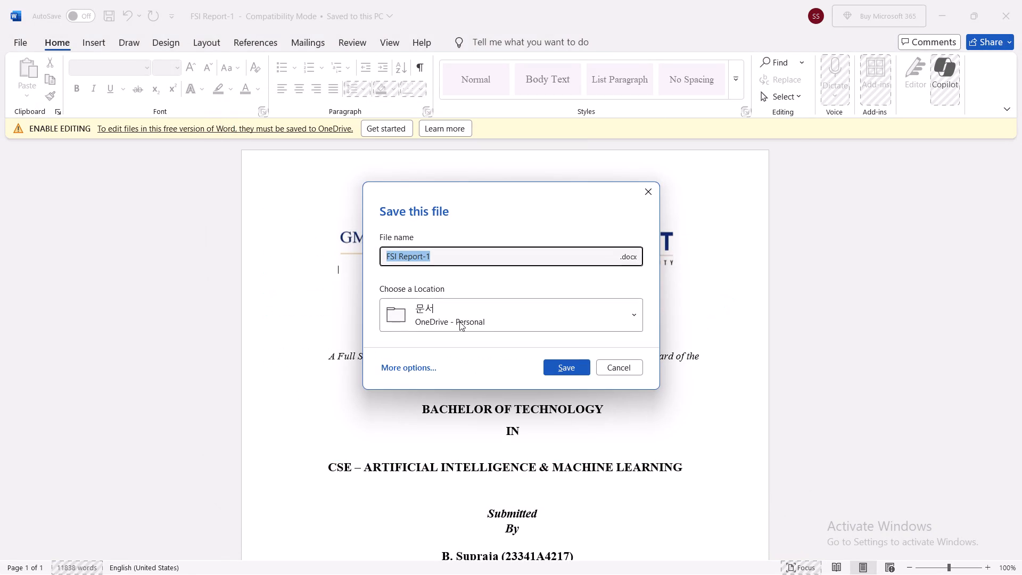
{"action": "left_click", "coordinate": [441, 311]}
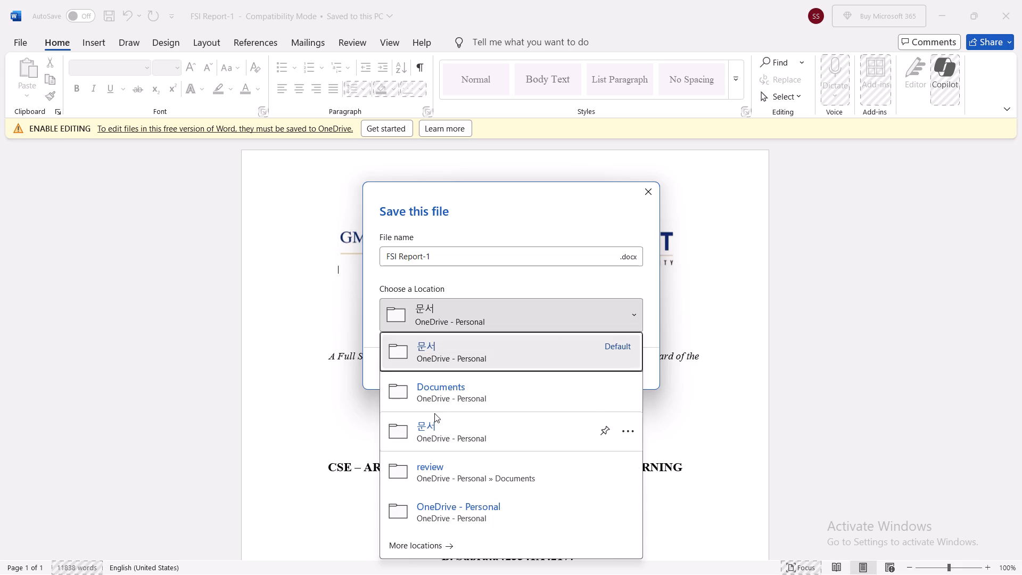
{"action": "left_click", "coordinate": [436, 397]}
{"action": "left_click", "coordinate": [555, 363]}
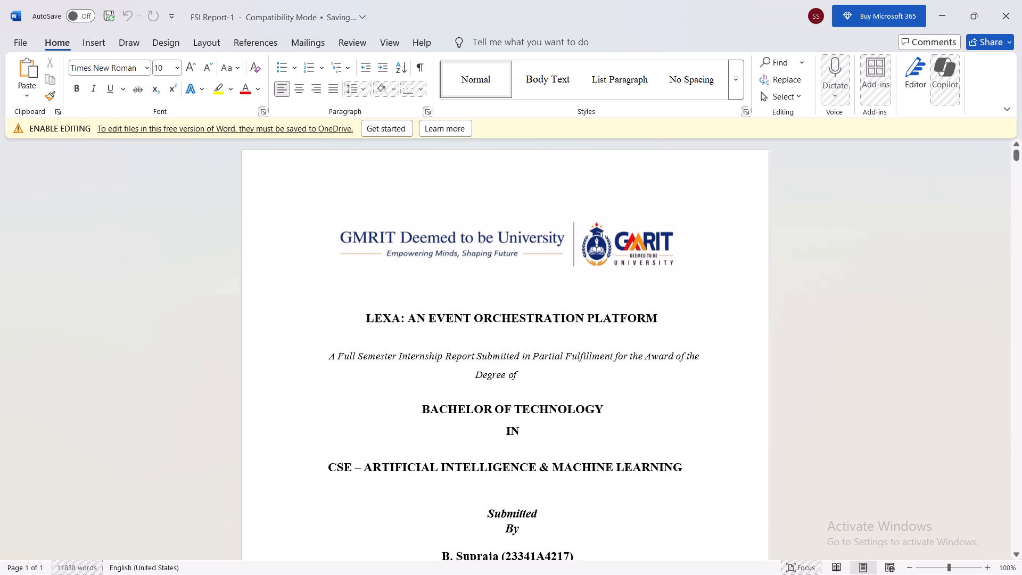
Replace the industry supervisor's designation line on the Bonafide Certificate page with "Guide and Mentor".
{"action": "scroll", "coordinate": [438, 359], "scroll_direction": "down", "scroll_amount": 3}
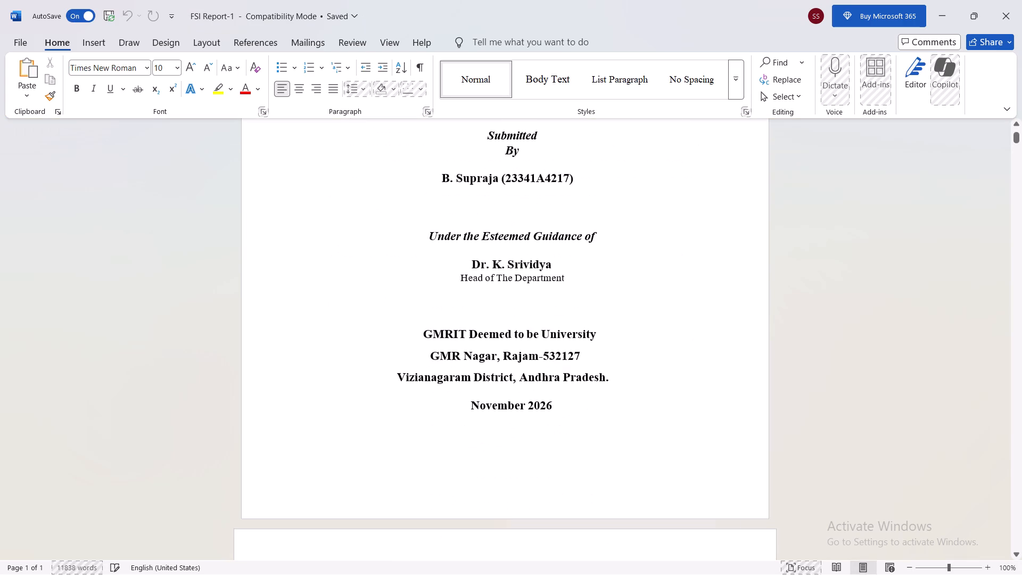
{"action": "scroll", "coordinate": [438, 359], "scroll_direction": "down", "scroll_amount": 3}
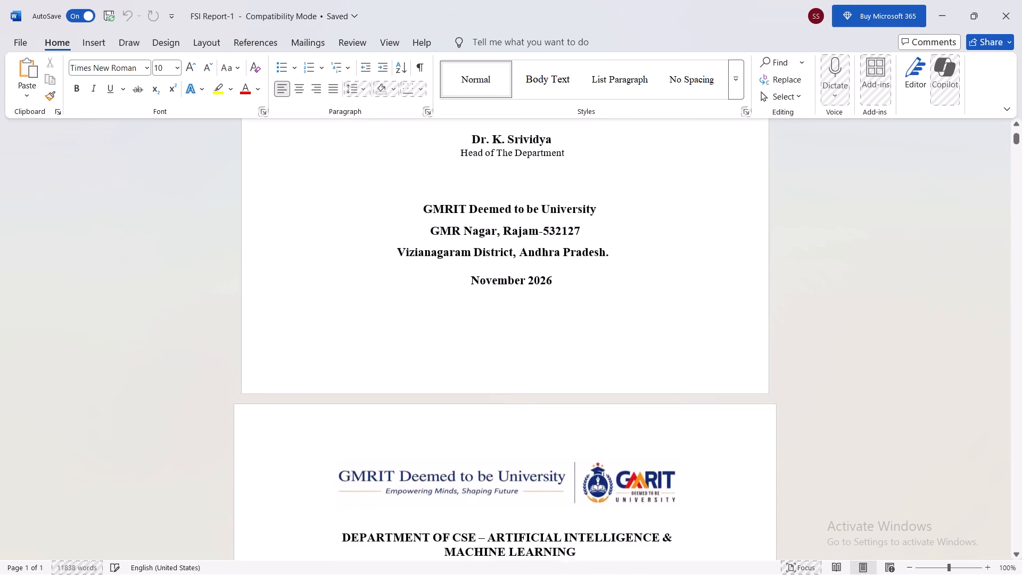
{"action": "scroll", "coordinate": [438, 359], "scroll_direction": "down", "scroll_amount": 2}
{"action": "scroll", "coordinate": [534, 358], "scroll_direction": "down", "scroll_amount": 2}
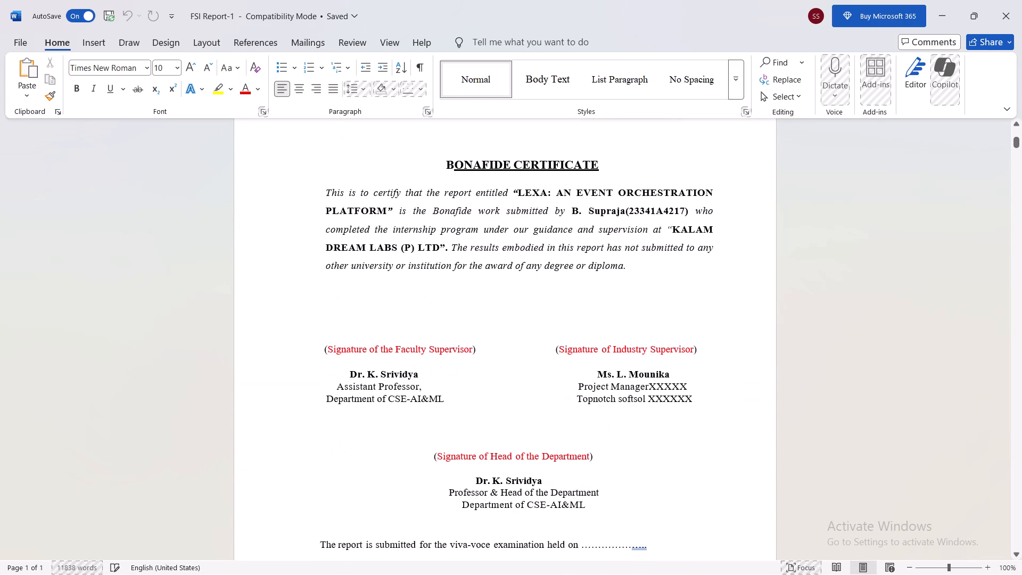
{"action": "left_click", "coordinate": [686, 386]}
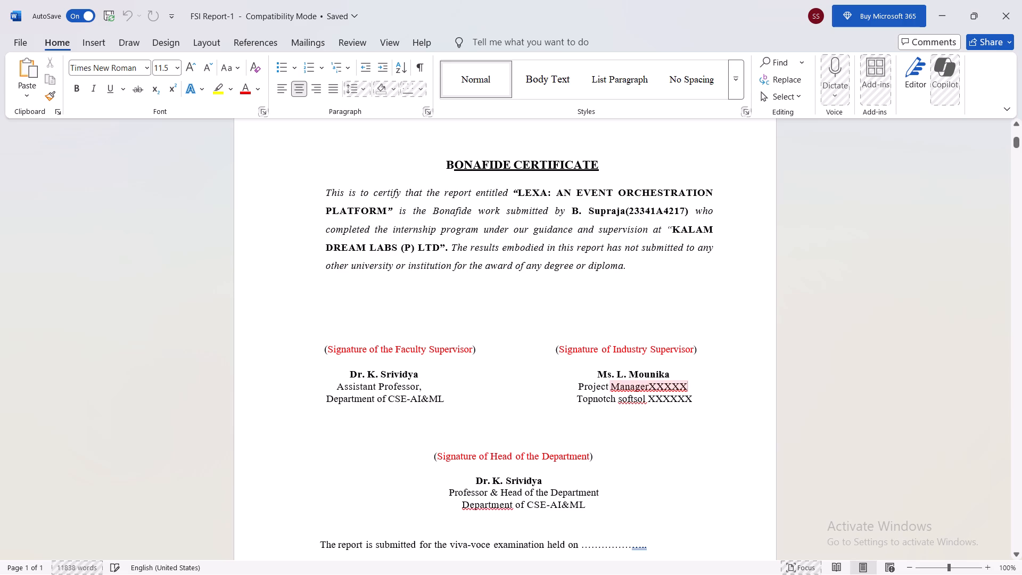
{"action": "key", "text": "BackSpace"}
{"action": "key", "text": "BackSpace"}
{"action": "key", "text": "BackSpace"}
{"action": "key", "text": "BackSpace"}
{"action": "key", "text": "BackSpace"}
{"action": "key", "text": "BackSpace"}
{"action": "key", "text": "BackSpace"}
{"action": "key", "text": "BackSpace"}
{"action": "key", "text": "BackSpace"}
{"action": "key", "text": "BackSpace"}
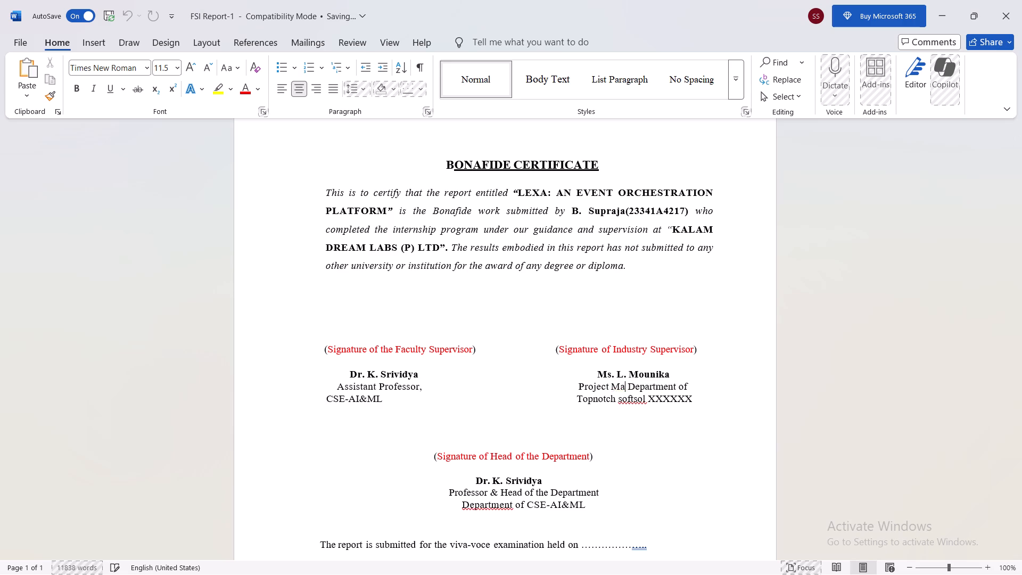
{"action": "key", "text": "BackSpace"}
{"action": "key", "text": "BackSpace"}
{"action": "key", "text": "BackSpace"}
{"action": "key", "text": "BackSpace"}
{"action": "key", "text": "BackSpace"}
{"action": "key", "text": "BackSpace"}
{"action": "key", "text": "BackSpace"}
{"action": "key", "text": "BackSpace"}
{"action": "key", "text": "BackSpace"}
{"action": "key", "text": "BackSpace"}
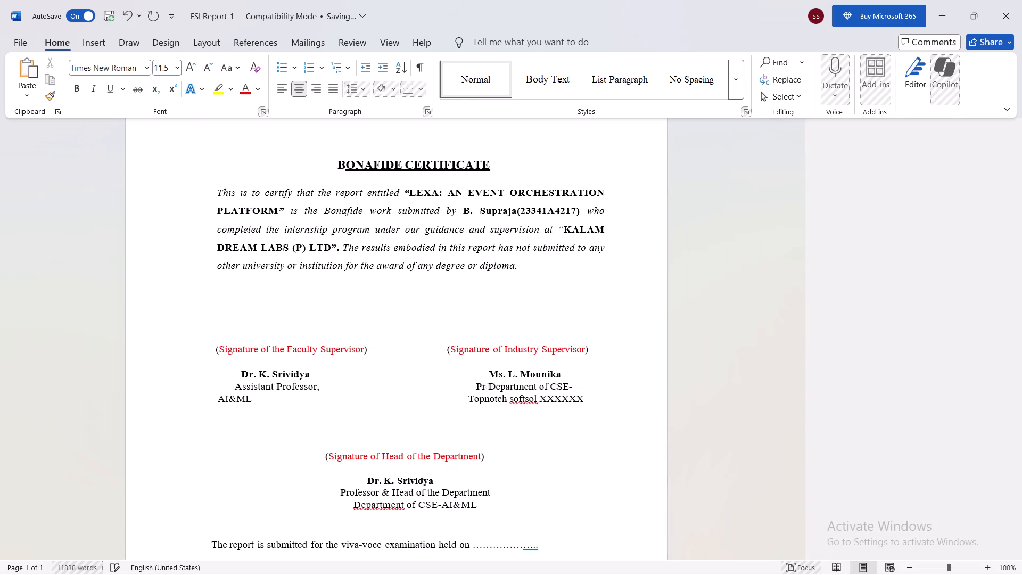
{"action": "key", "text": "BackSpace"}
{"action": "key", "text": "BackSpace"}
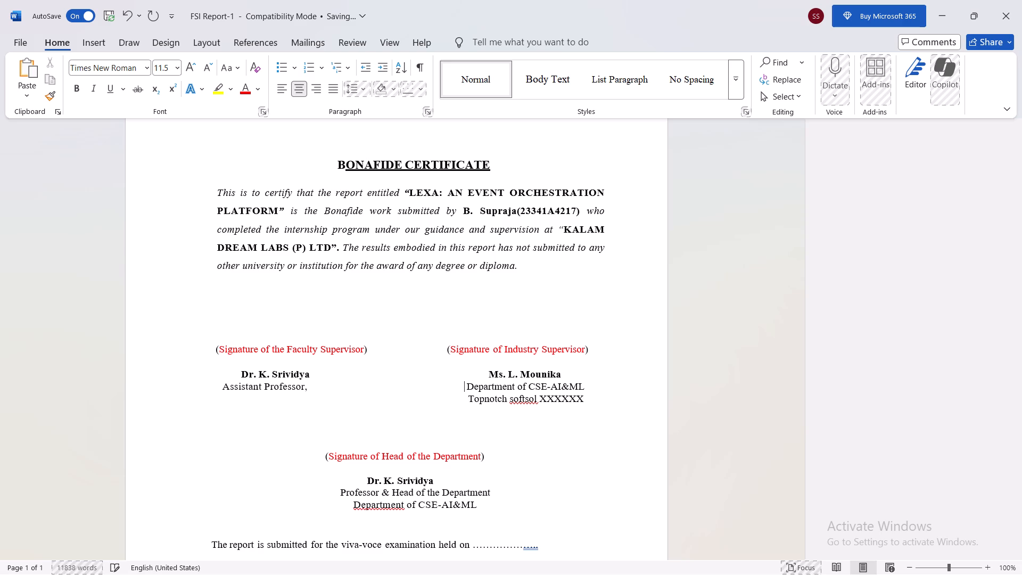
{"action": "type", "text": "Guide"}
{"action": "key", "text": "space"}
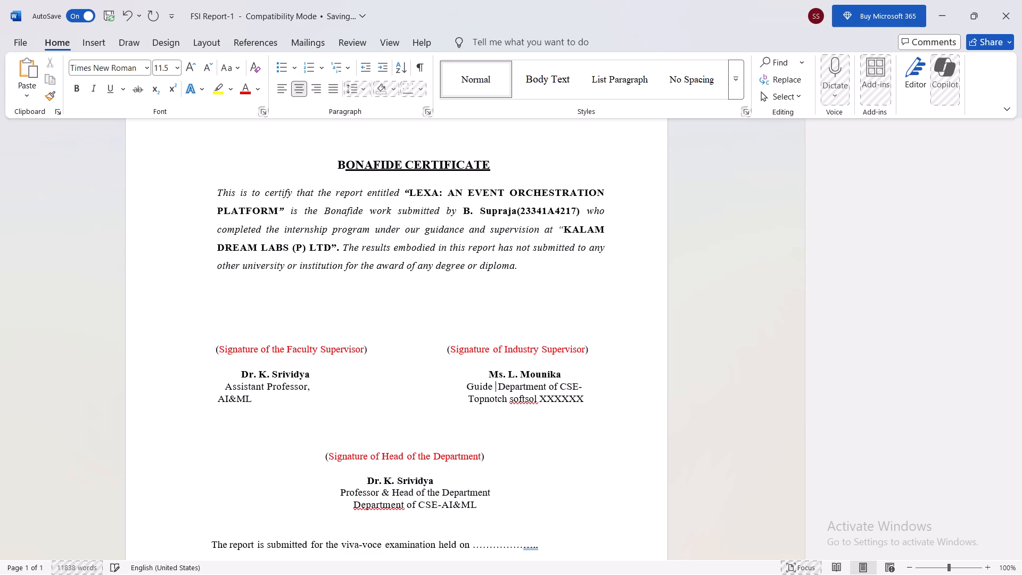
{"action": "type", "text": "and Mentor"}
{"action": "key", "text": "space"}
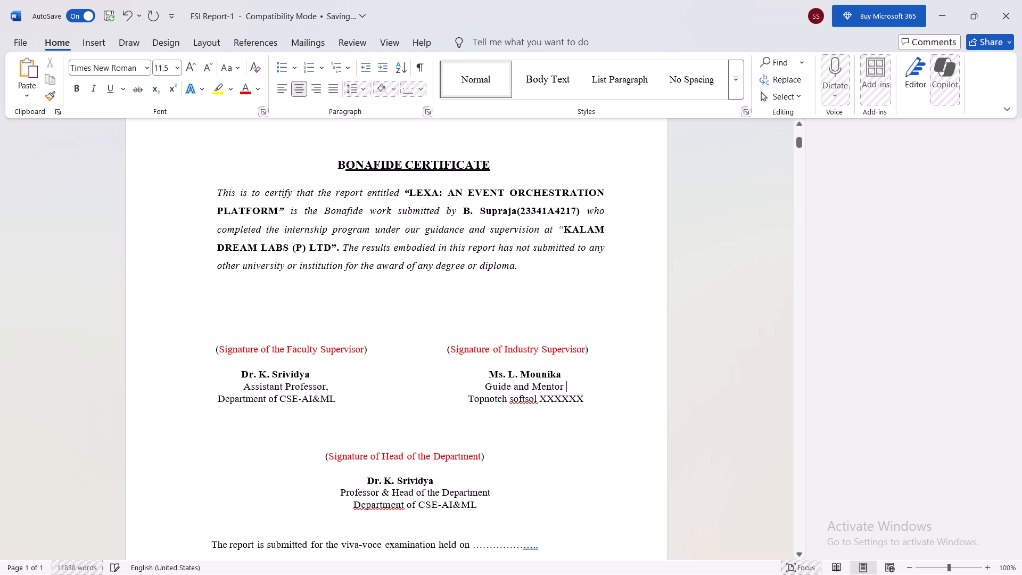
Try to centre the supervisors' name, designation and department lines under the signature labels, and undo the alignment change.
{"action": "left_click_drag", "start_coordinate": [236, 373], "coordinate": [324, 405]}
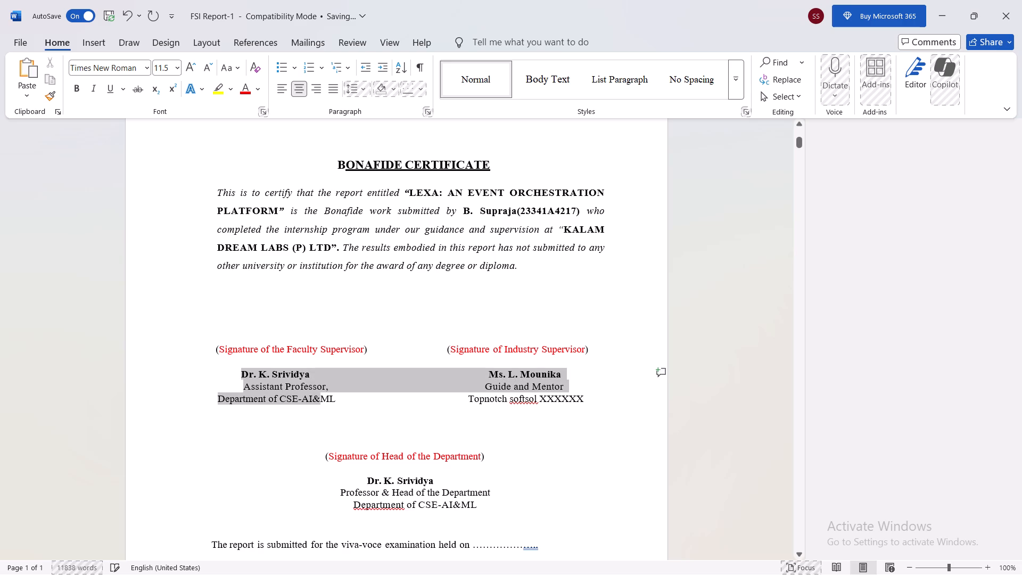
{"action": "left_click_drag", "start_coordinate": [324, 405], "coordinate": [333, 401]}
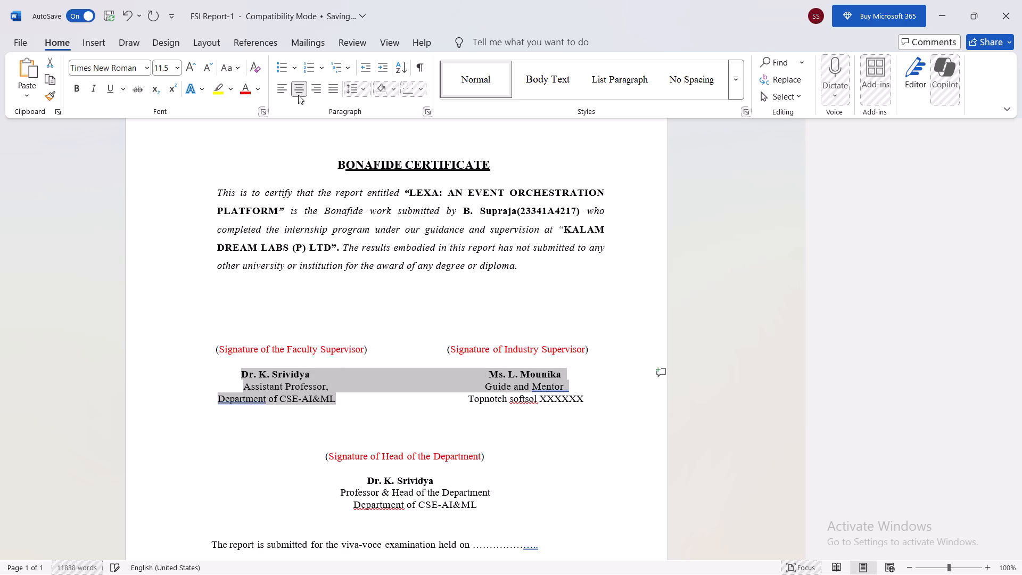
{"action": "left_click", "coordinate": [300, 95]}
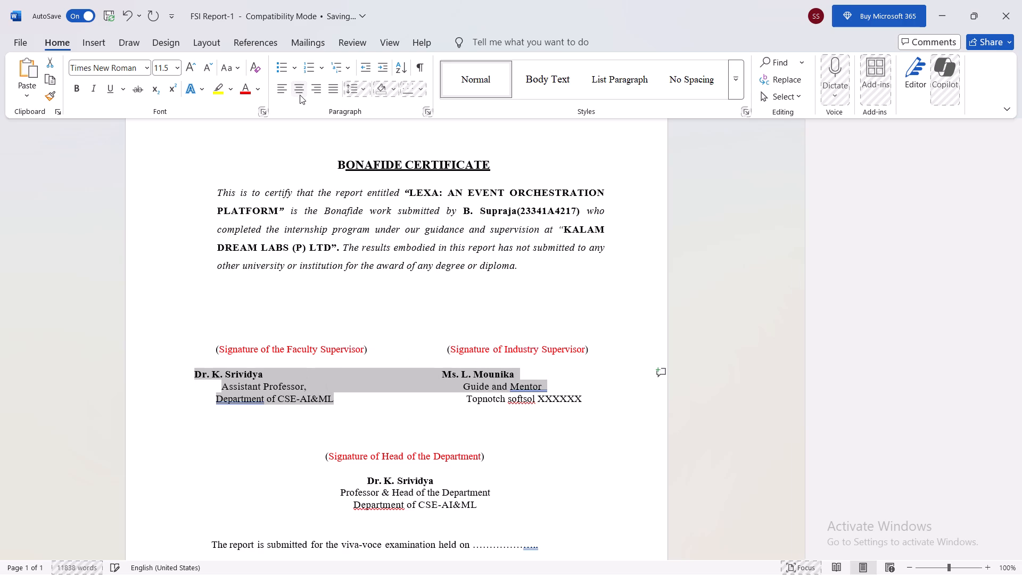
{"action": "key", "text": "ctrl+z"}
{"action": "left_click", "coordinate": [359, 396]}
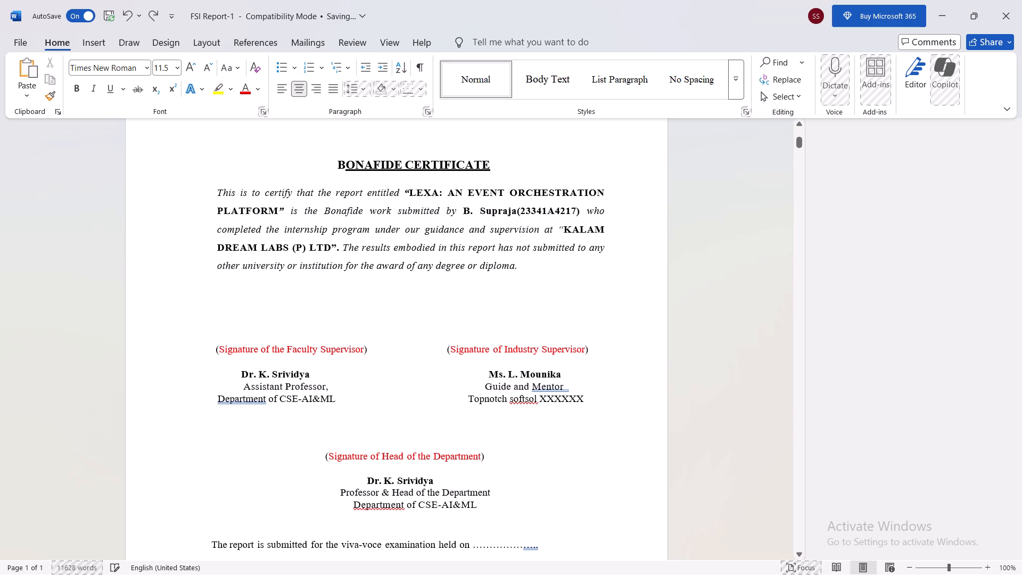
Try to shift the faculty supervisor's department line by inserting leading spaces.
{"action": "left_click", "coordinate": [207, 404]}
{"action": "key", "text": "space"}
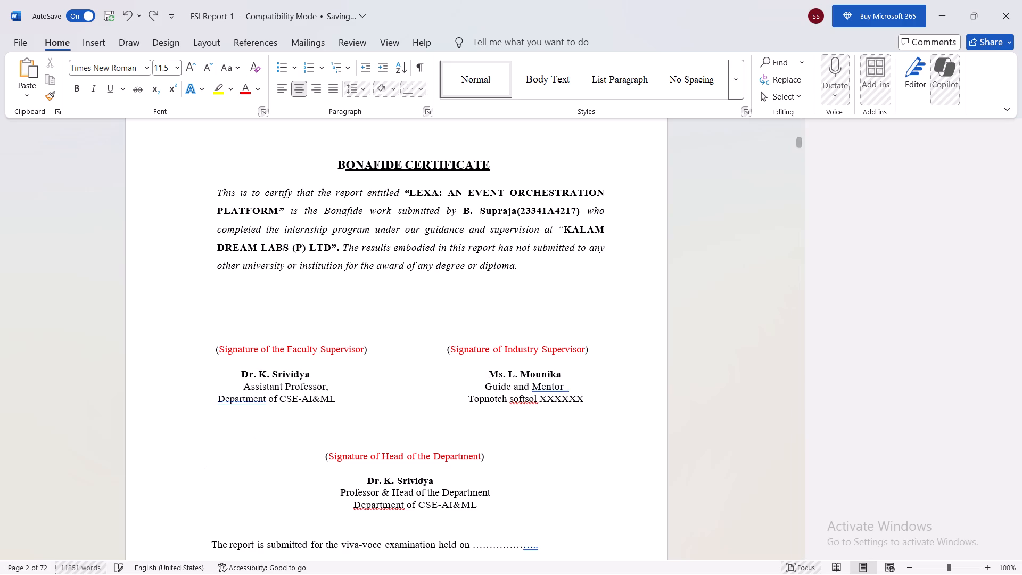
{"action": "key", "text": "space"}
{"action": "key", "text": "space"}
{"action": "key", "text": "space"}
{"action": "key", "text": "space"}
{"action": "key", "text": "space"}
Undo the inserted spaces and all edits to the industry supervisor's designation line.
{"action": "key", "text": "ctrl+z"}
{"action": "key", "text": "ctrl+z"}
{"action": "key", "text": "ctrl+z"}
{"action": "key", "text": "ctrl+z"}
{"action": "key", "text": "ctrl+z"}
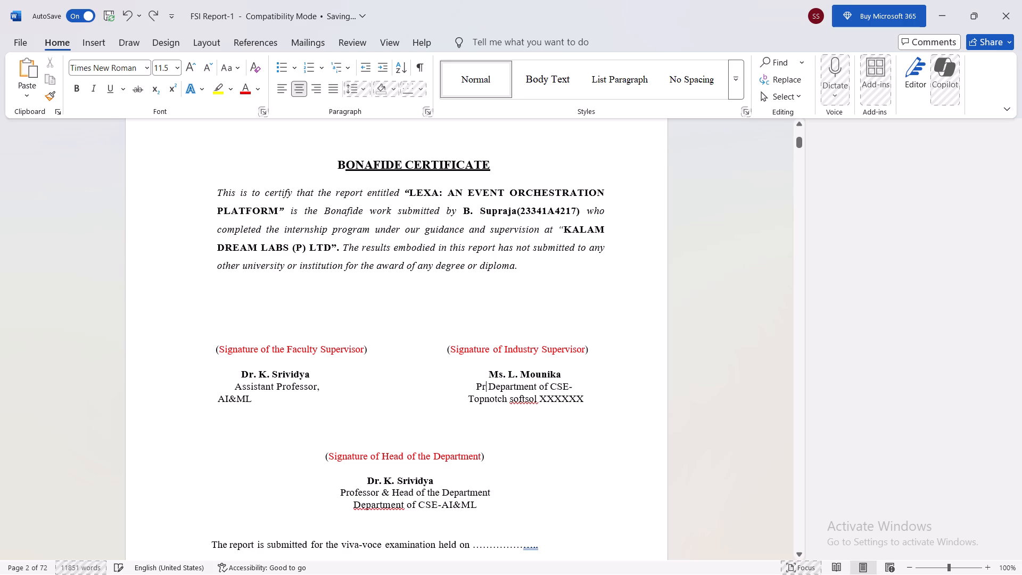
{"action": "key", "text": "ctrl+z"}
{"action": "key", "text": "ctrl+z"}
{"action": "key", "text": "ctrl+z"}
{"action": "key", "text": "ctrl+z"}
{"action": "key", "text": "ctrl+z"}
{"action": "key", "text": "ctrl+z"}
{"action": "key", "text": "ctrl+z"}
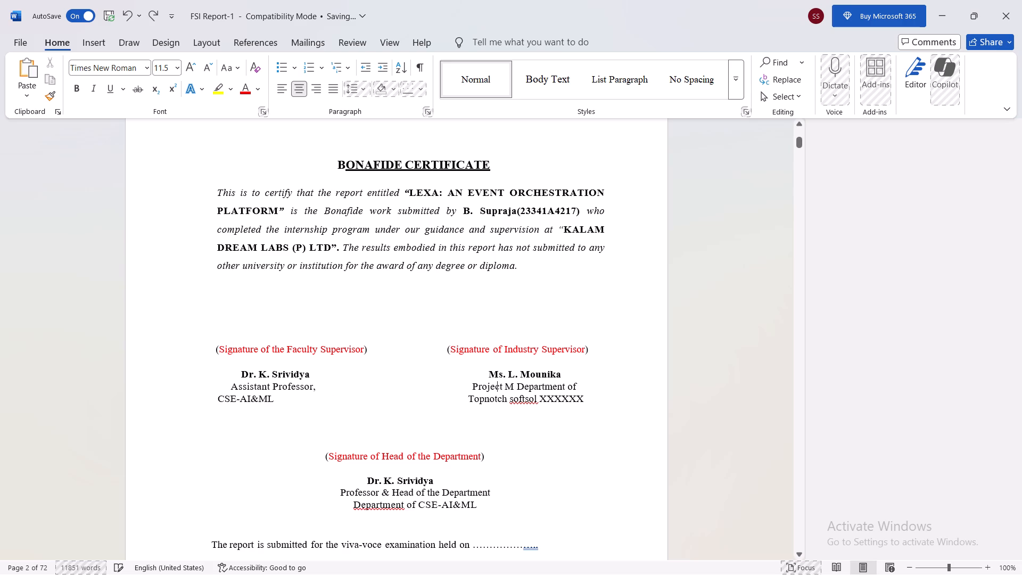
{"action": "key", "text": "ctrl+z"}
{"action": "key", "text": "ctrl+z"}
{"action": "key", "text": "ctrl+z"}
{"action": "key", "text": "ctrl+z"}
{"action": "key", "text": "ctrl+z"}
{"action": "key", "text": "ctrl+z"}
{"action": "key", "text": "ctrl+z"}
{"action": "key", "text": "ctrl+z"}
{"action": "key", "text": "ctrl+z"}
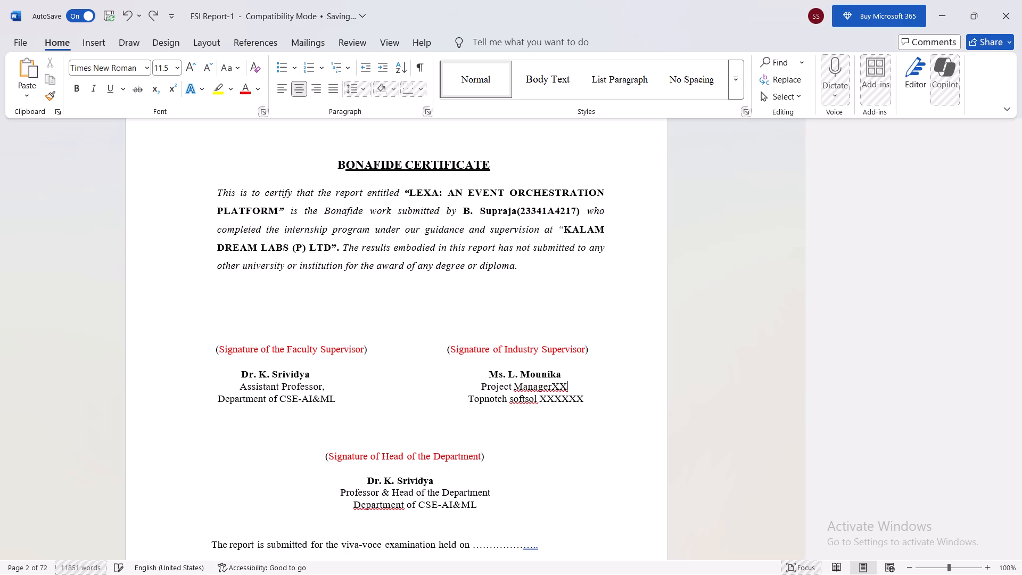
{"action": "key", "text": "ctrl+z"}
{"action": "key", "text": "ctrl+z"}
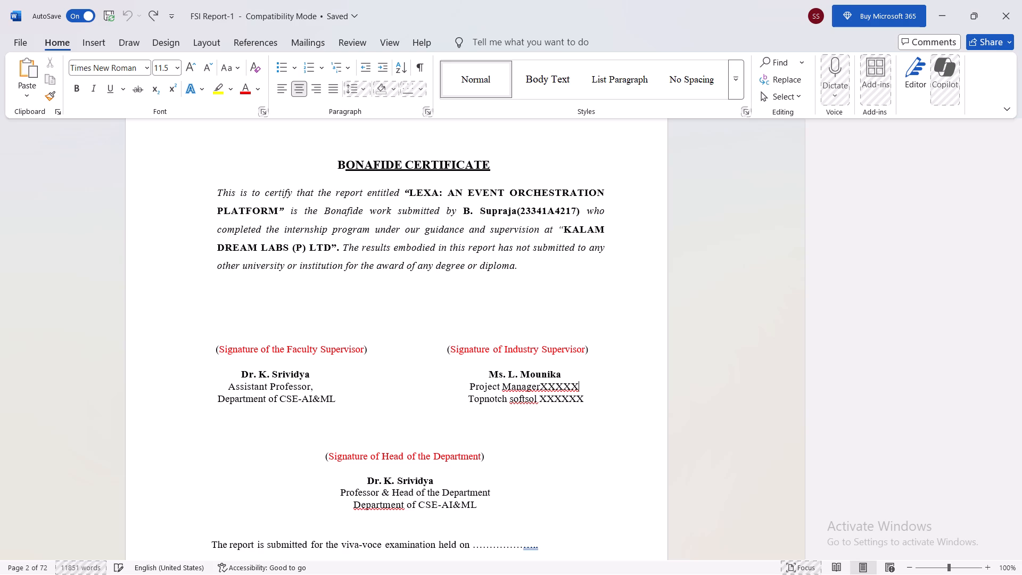
Change the industry supervisor's designation on the Bonafide Certificate to "Project Manager of Lexa".
{"action": "key", "text": "BackSpace"}
{"action": "key", "text": "BackSpace"}
{"action": "key", "text": "BackSpace"}
{"action": "key", "text": "BackSpace"}
{"action": "key", "text": "BackSpace"}
{"action": "key", "text": "BackSpace"}
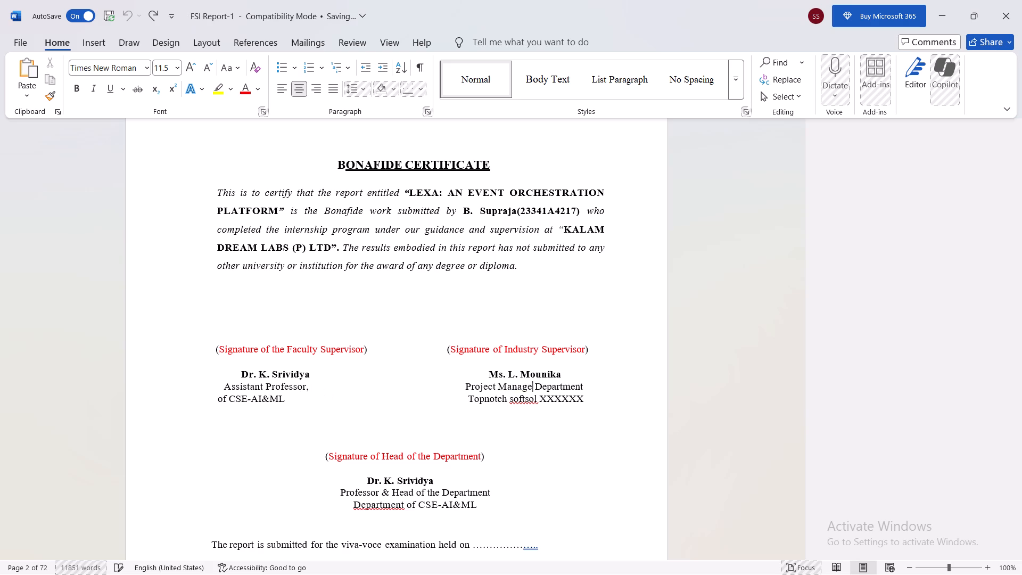
{"action": "key", "text": "space"}
{"action": "type", "text": "of"}
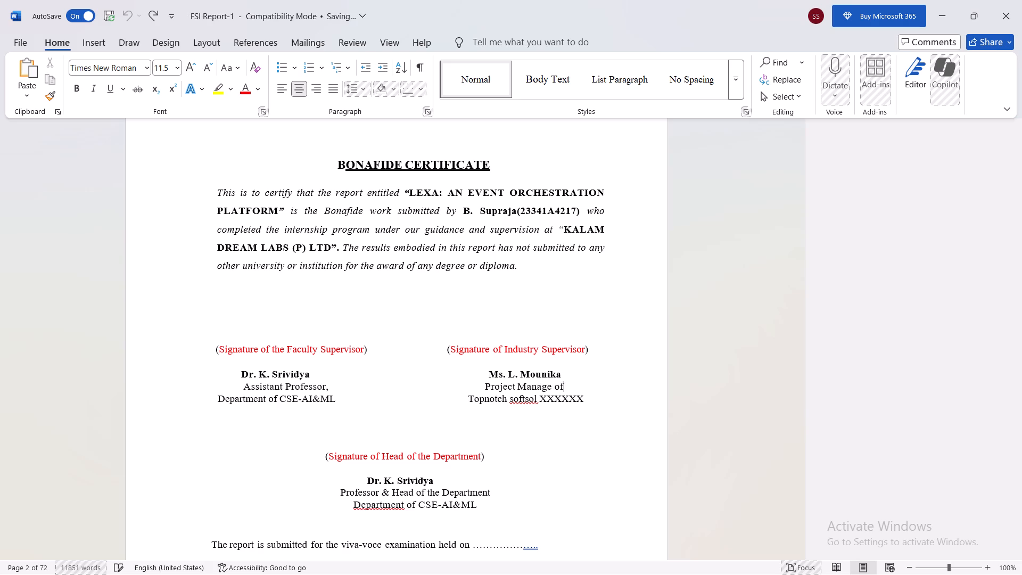
{"action": "key", "text": "space"}
{"action": "type", "text": "Lex"}
{"action": "key", "text": "BackSpace"}
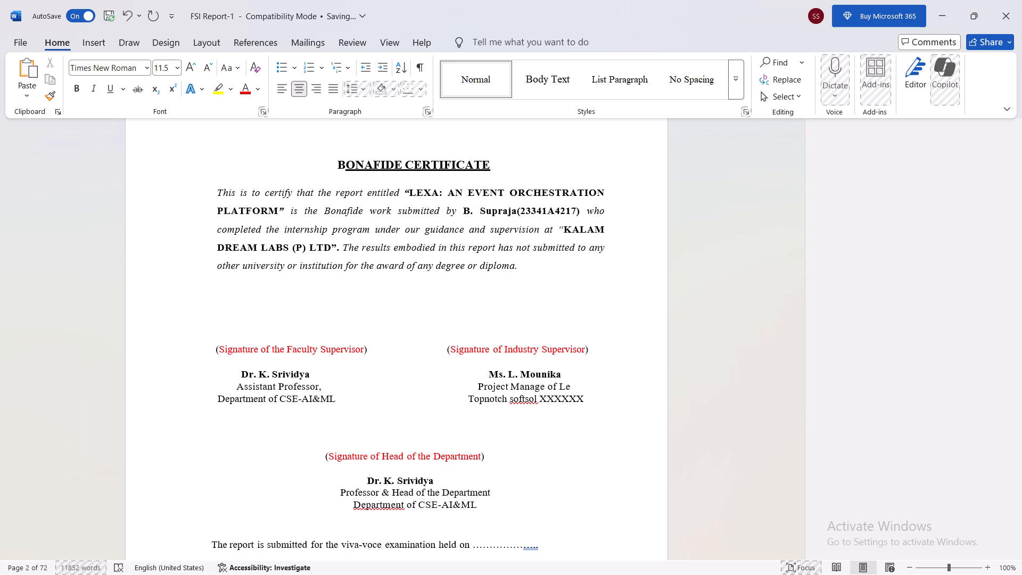
{"action": "type", "text": "xa"}
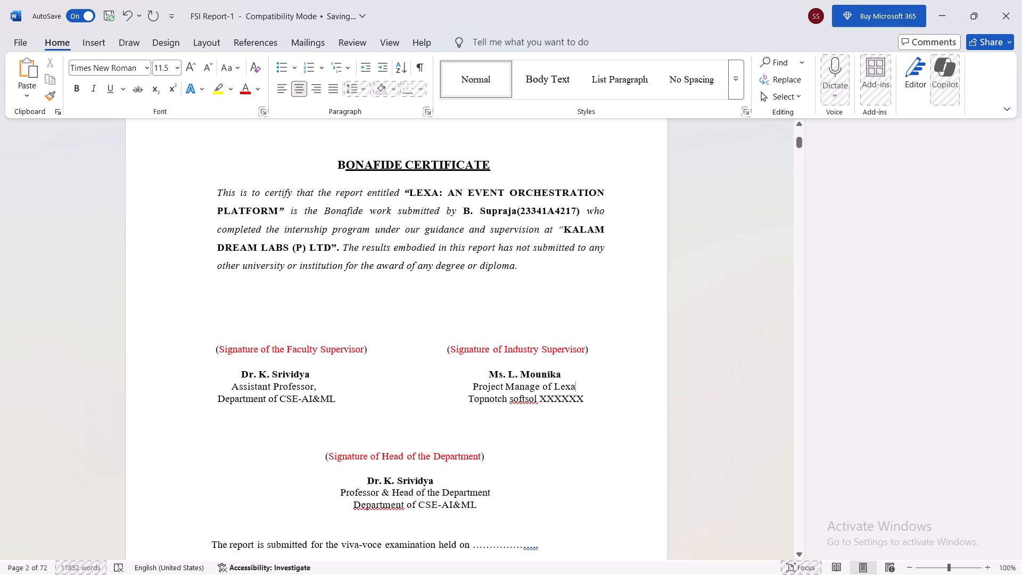
{"action": "key", "text": "Left"}
{"action": "key", "text": "Left"}
{"action": "key", "text": "Left"}
{"action": "key", "text": "Left"}
{"action": "key", "text": "Left"}
{"action": "key", "text": "Left"}
{"action": "key", "text": "Left"}
{"action": "key", "text": "Left"}
{"action": "key", "text": "Left"}
{"action": "key", "text": "Left"}
{"action": "key", "text": "r"}
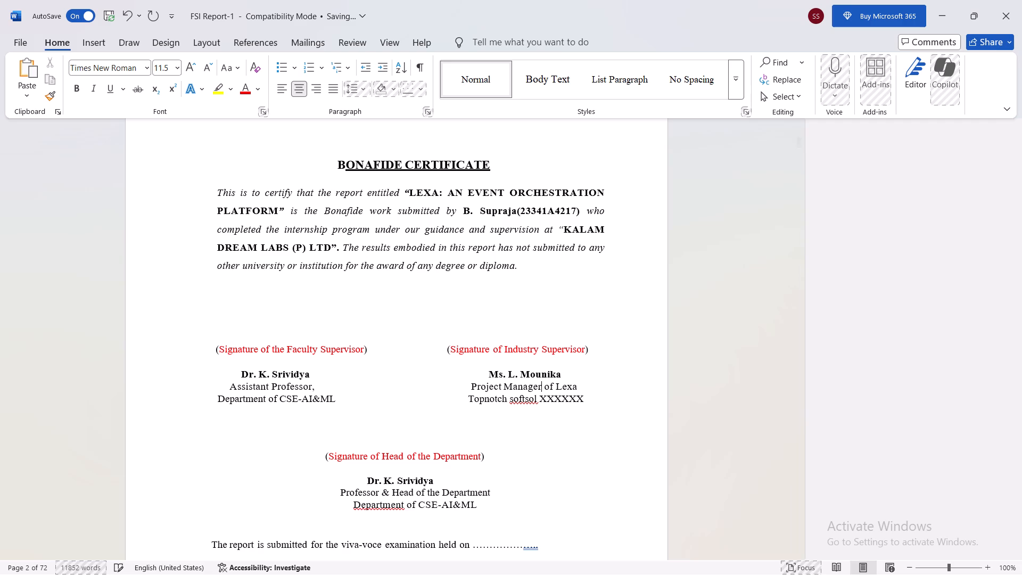
Delete the company text "Topnotch softsol XXXXXX" beneath the industry supervisor's designation.
{"action": "left_click", "coordinate": [587, 403]}
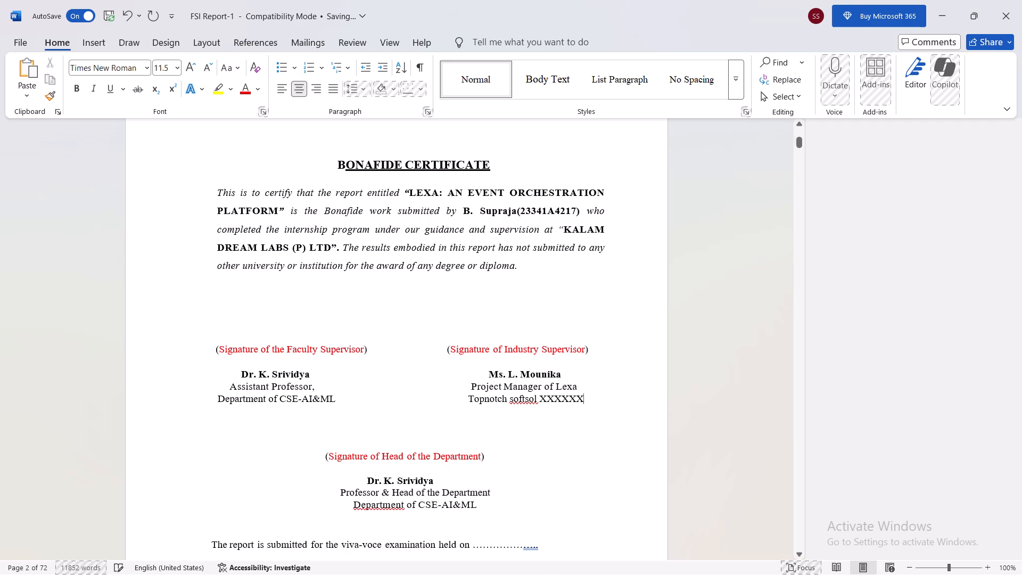
{"action": "key", "text": "BackSpace"}
{"action": "key", "text": "BackSpace"}
{"action": "key", "text": "BackSpace"}
{"action": "key", "text": "BackSpace"}
{"action": "key", "text": "BackSpace"}
{"action": "key", "text": "BackSpace"}
{"action": "key", "text": "BackSpace"}
{"action": "key", "text": "BackSpace"}
{"action": "key", "text": "BackSpace"}
{"action": "key", "text": "BackSpace"}
{"action": "key", "text": "BackSpace"}
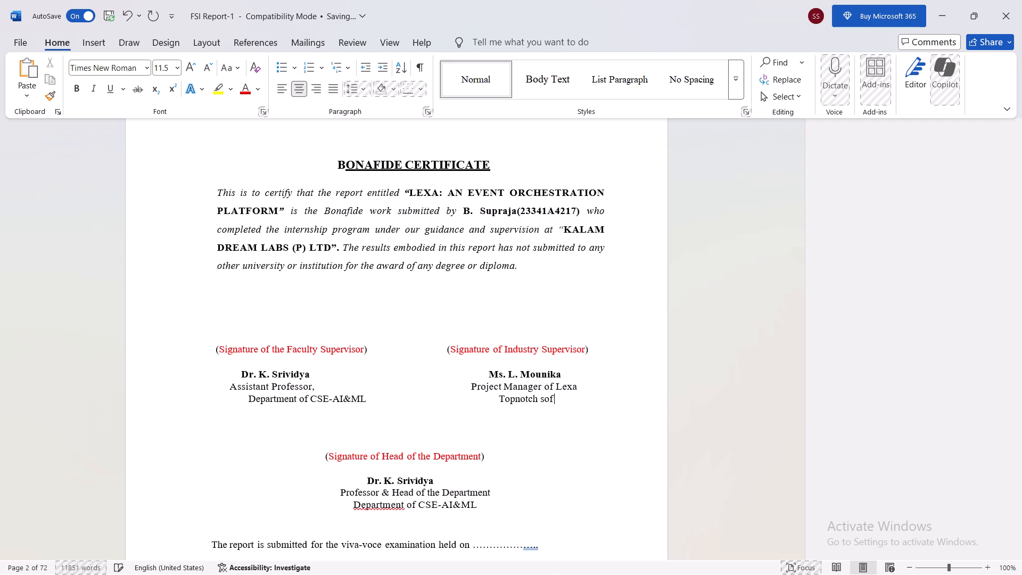
{"action": "key", "text": "BackSpace"}
{"action": "key", "text": "BackSpace"}
{"action": "key", "text": "BackSpace"}
{"action": "key", "text": "BackSpace"}
{"action": "key", "text": "BackSpace"}
{"action": "key", "text": "BackSpace"}
{"action": "key", "text": "BackSpace"}
{"action": "key", "text": "BackSpace"}
{"action": "key", "text": "BackSpace"}
{"action": "key", "text": "BackSpace"}
{"action": "key", "text": "BackSpace"}
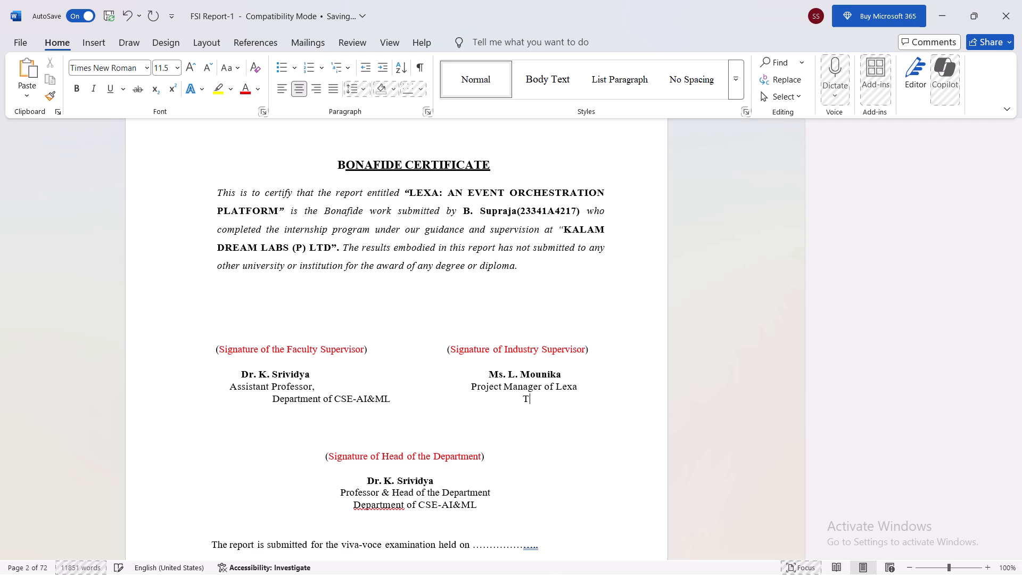
{"action": "key", "text": "BackSpace"}
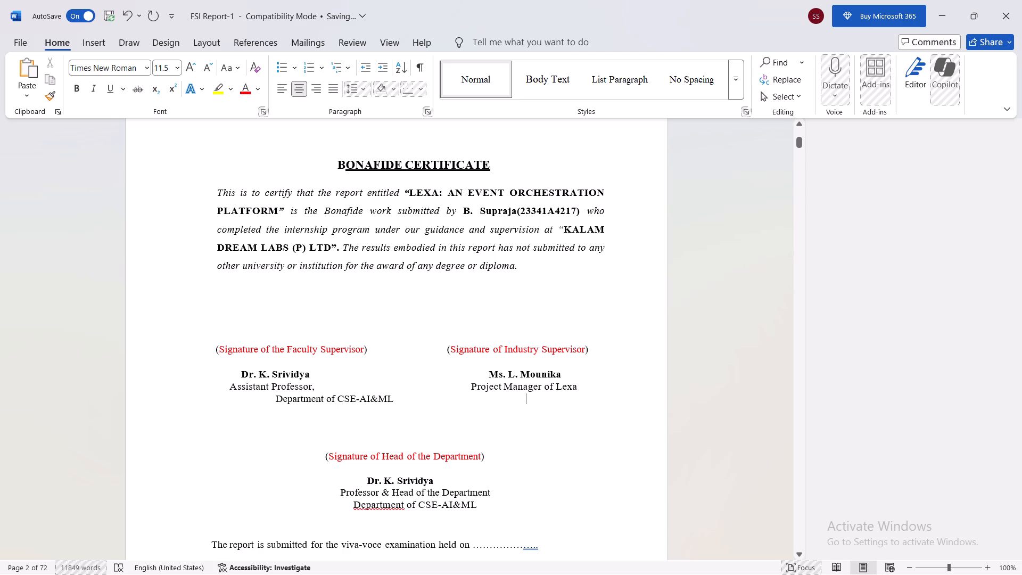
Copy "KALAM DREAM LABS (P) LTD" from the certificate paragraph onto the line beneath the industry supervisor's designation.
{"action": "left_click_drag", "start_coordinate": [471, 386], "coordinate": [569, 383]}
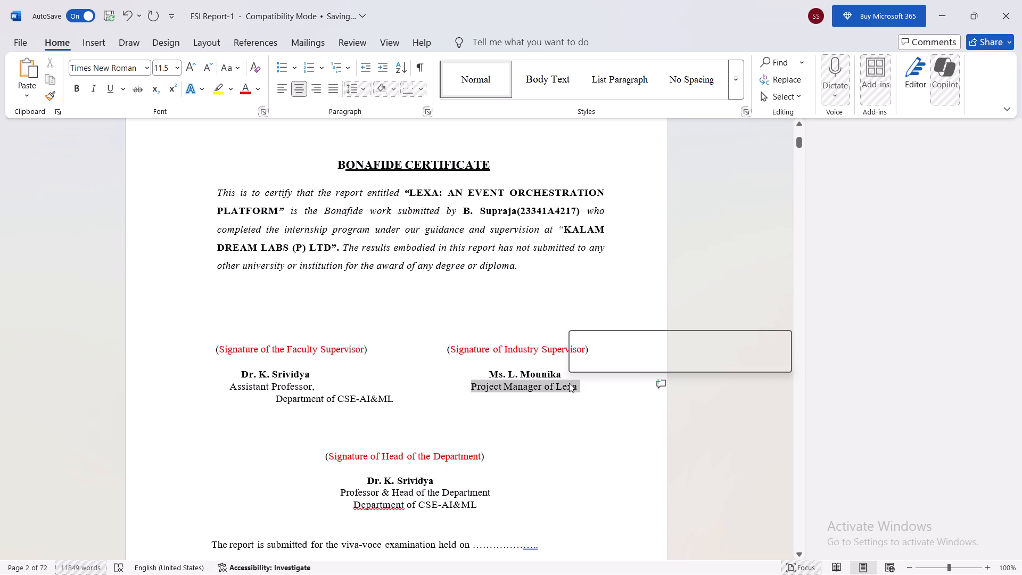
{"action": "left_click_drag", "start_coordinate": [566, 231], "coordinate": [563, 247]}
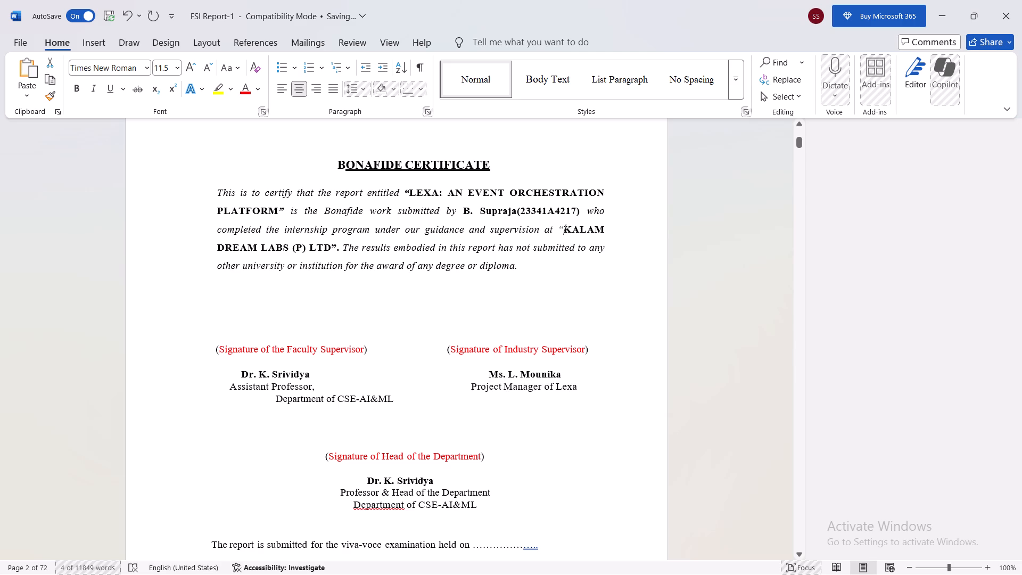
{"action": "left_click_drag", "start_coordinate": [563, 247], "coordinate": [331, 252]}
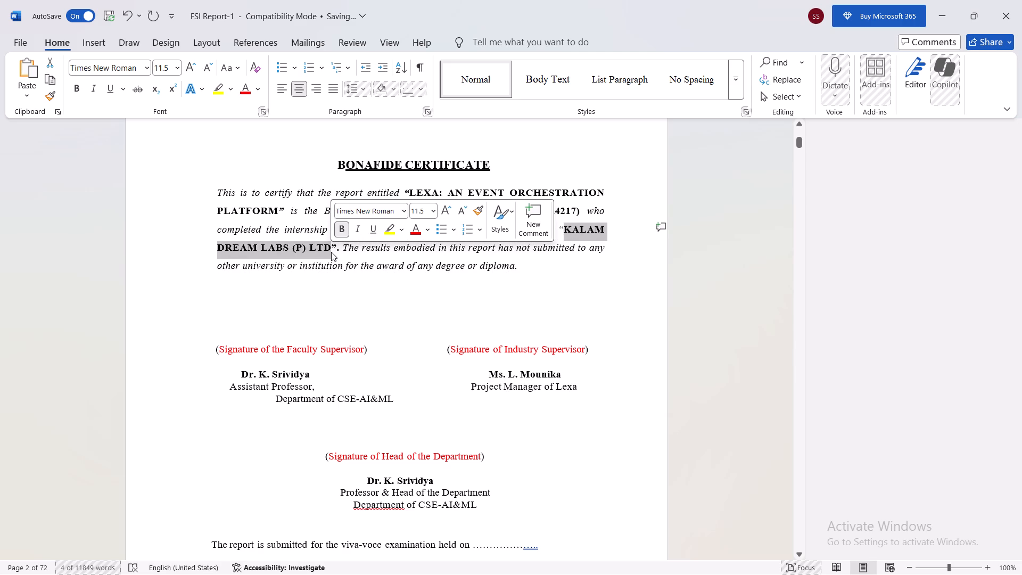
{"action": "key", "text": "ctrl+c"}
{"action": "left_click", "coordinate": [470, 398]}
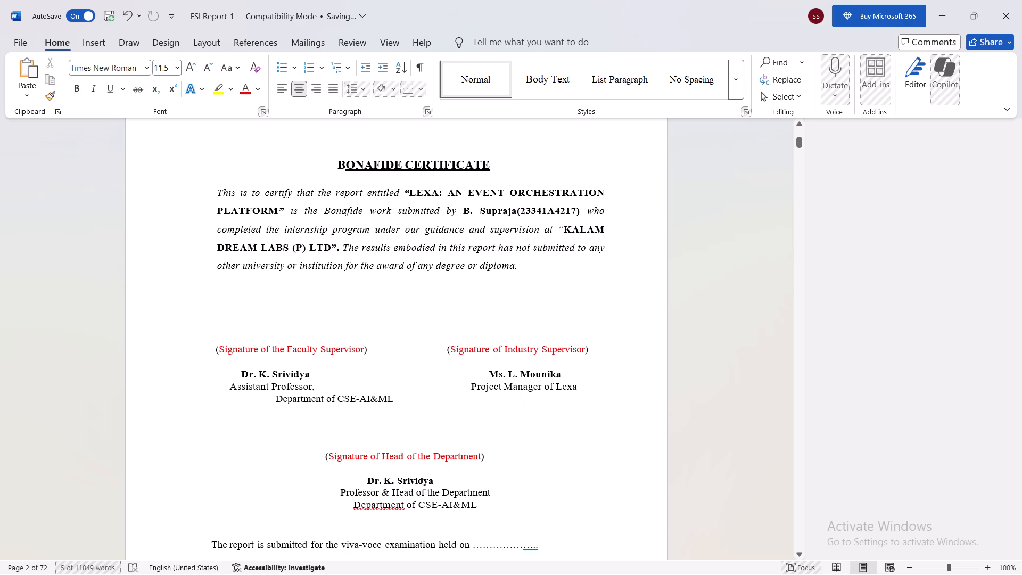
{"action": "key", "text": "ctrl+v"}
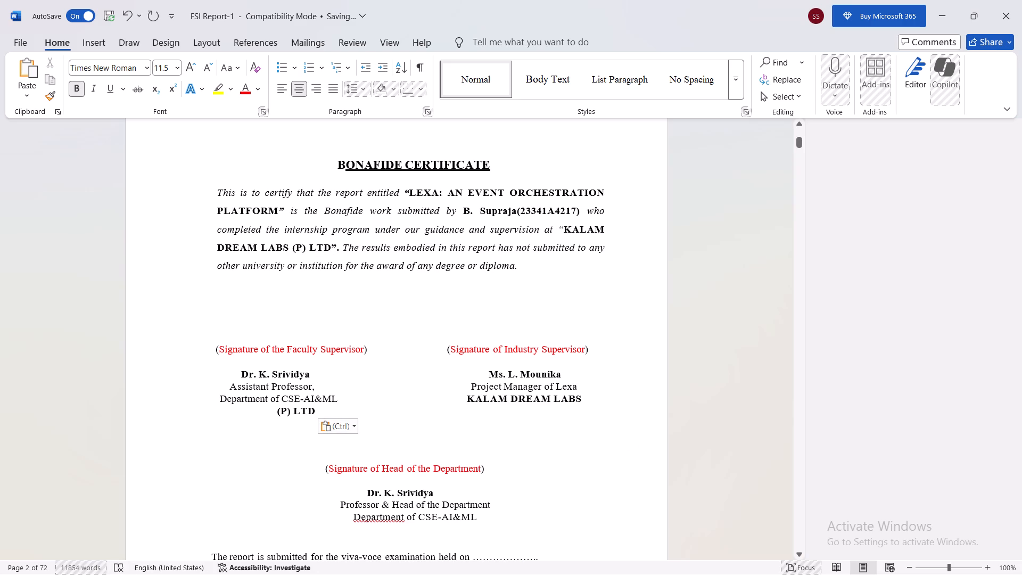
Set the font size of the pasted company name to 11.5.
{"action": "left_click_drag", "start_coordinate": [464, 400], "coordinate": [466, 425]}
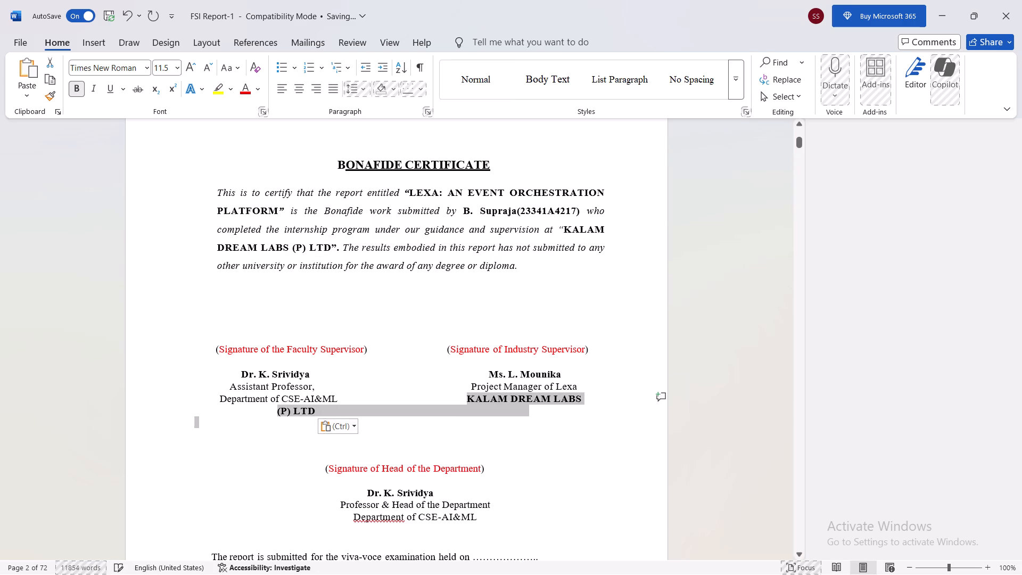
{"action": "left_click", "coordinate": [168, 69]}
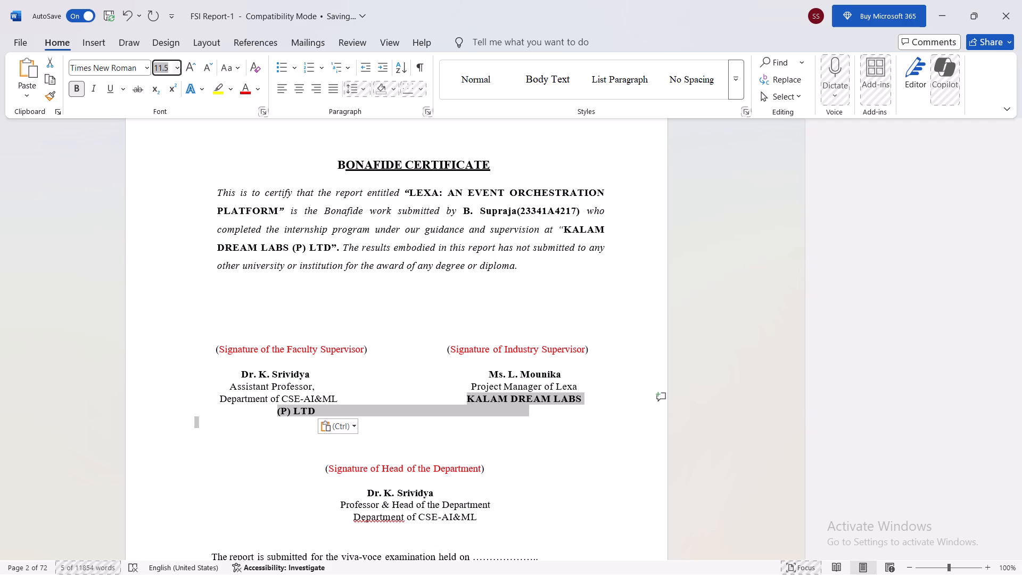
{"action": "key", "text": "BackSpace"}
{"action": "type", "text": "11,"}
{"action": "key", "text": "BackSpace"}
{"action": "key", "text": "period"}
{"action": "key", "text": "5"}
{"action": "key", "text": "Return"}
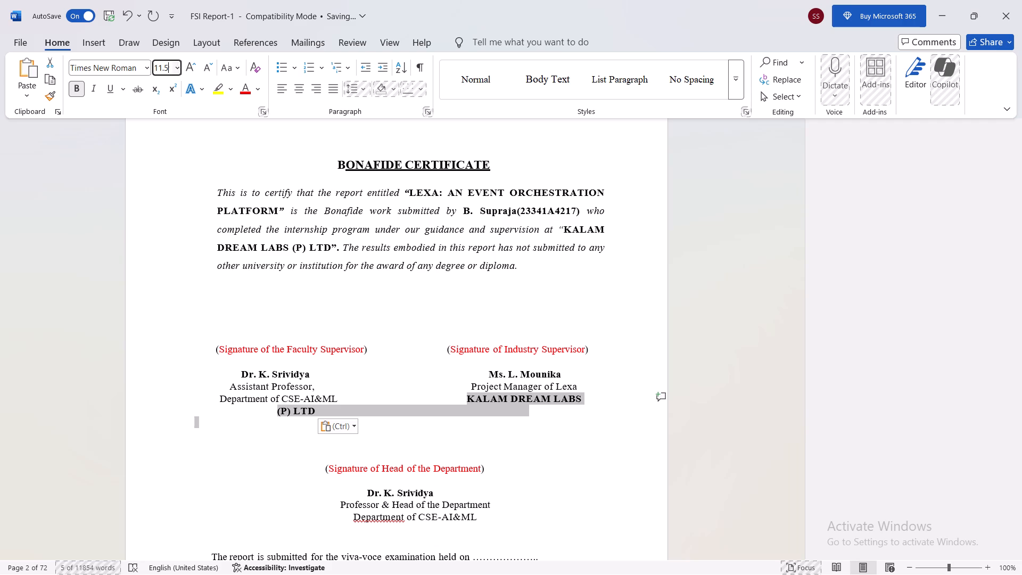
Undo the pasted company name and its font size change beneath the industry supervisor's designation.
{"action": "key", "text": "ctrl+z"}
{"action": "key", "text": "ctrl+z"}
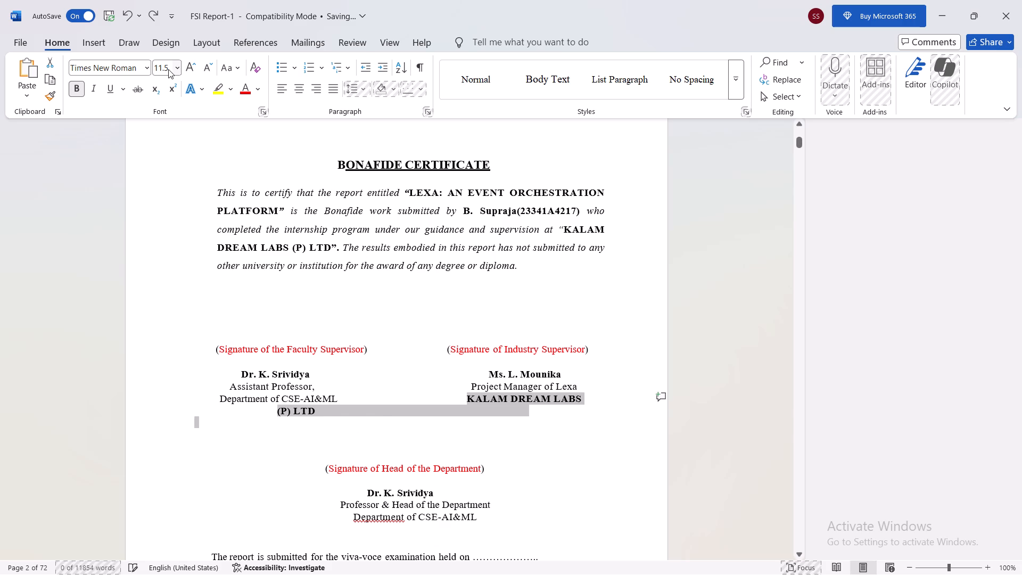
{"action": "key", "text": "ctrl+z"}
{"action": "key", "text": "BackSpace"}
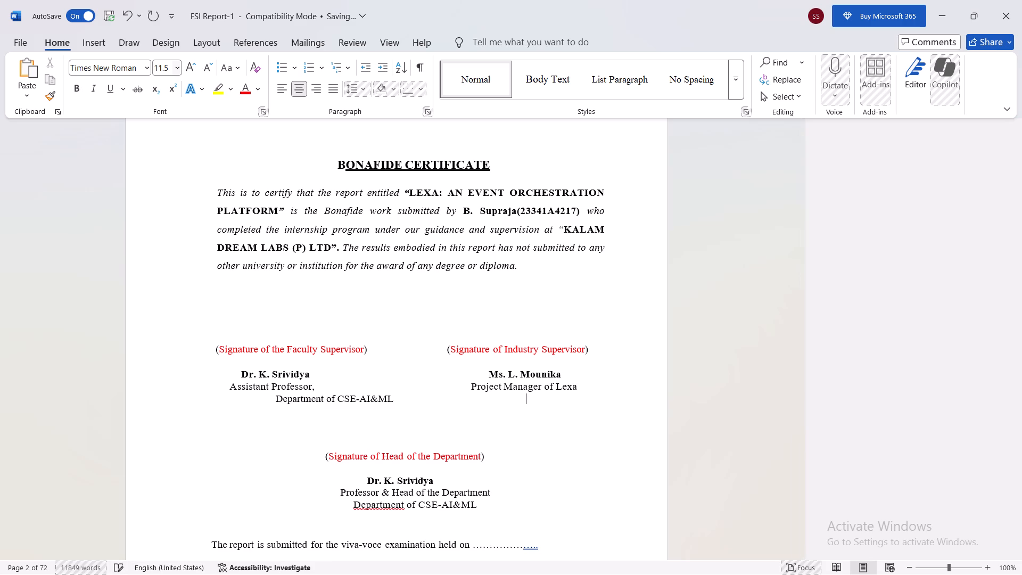
Enter the company name "Kalam Dream Labs (p) LTD" as plain text beneath the industry supervisor's designation.
{"action": "type", "text": "Kalam"}
{"action": "key", "text": "space"}
{"action": "type", "text": "De"}
{"action": "key", "text": "BackSpace"}
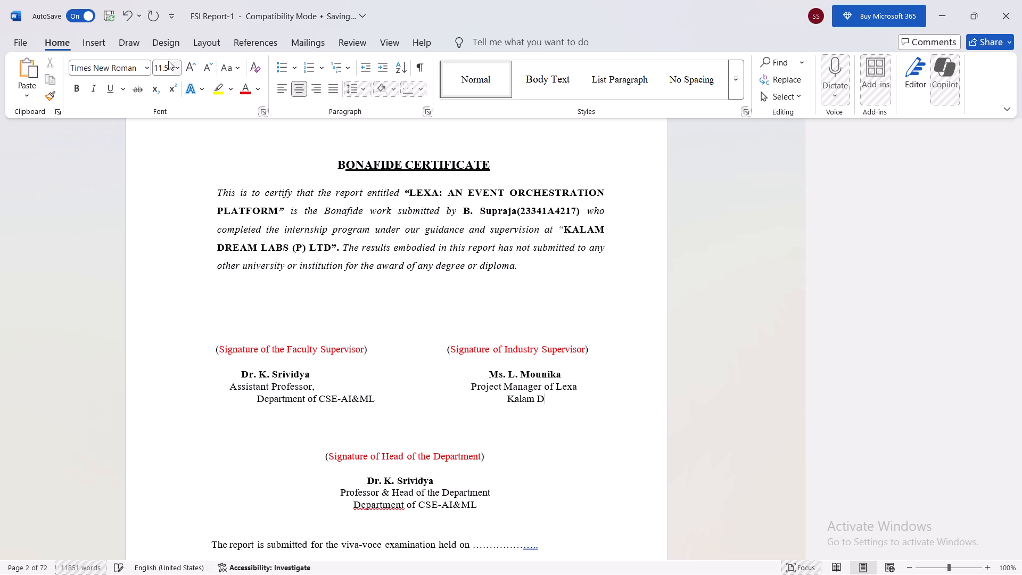
{"action": "type", "text": "ream Labs"}
{"action": "key", "text": "space"}
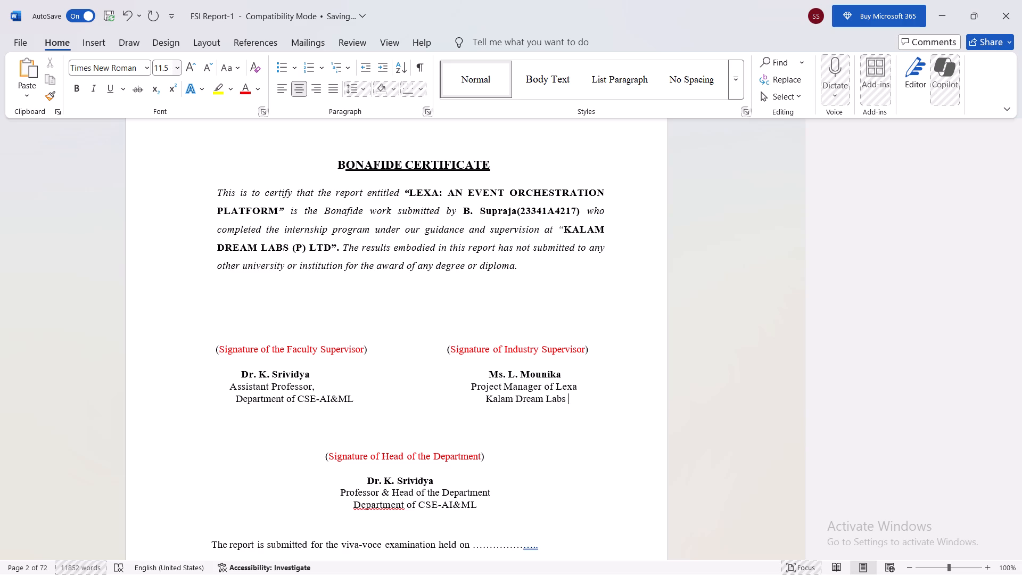
{"action": "type", "text": "()"}
{"action": "key", "text": "Left"}
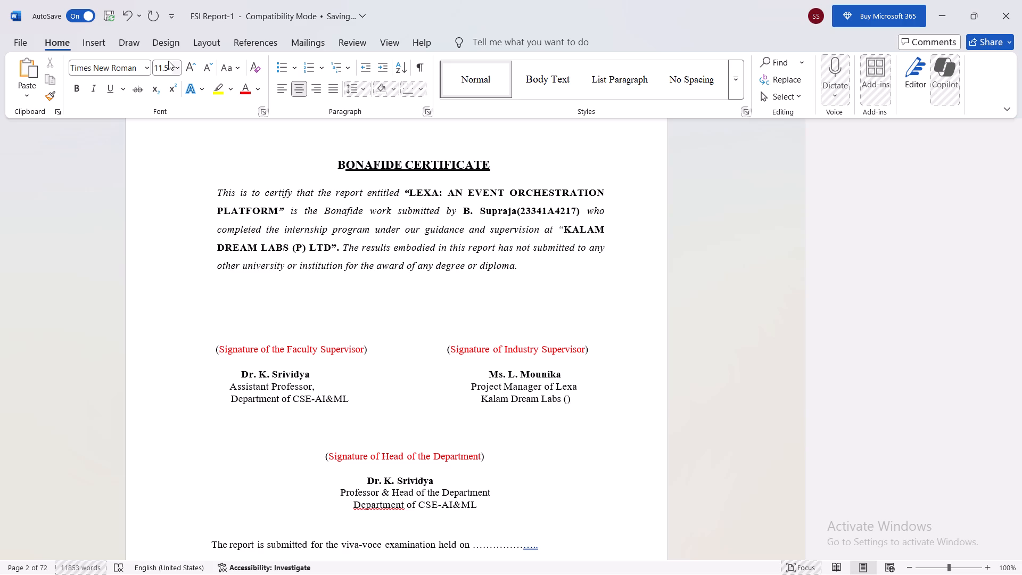
{"action": "key", "text": "p"}
{"action": "key", "text": "Right"}
{"action": "key", "text": "space"}
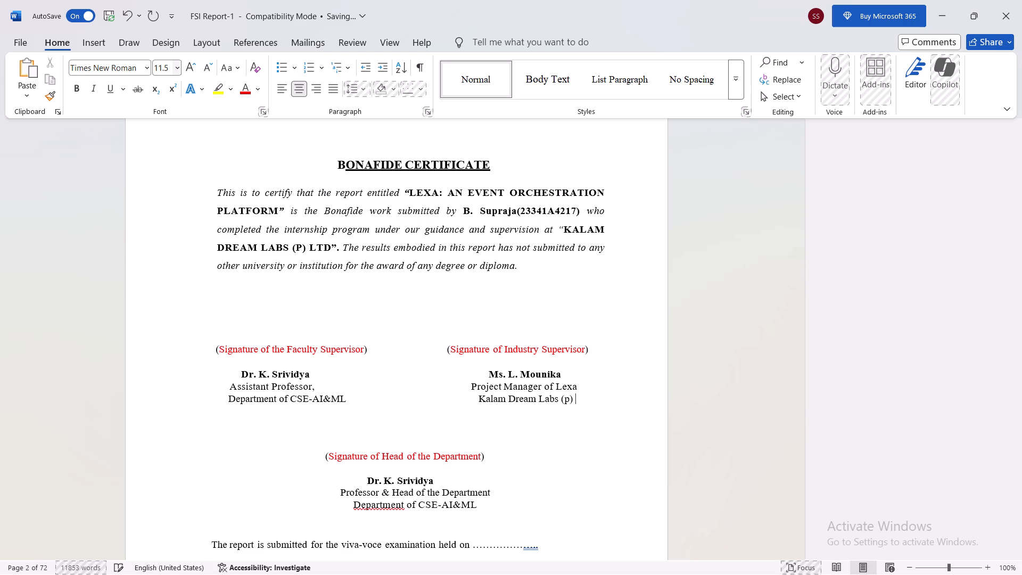
{"action": "key", "text": "l"}
{"action": "type", "text": "td"}
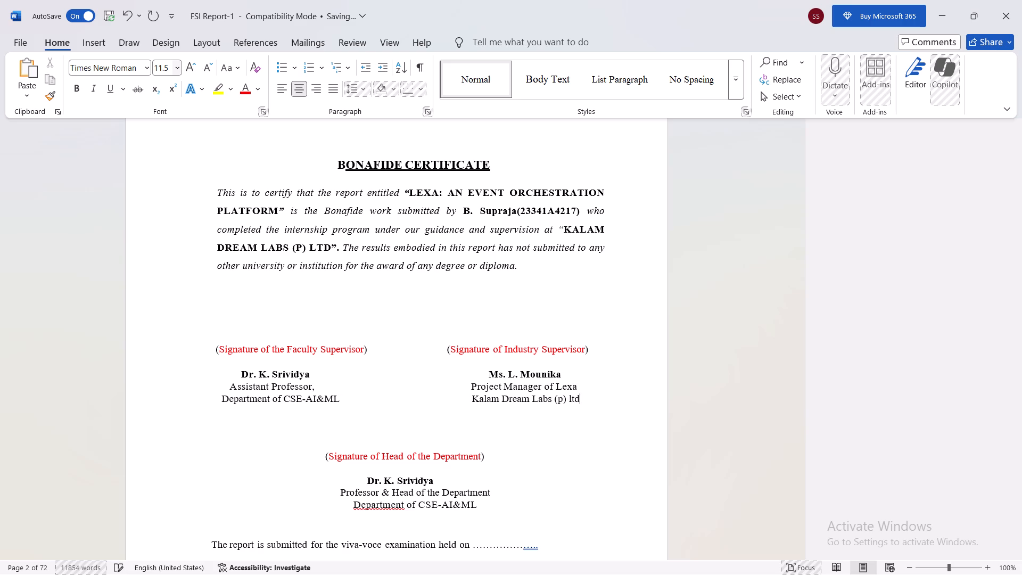
{"action": "key", "text": "BackSpace"}
{"action": "key", "text": "BackSpace"}
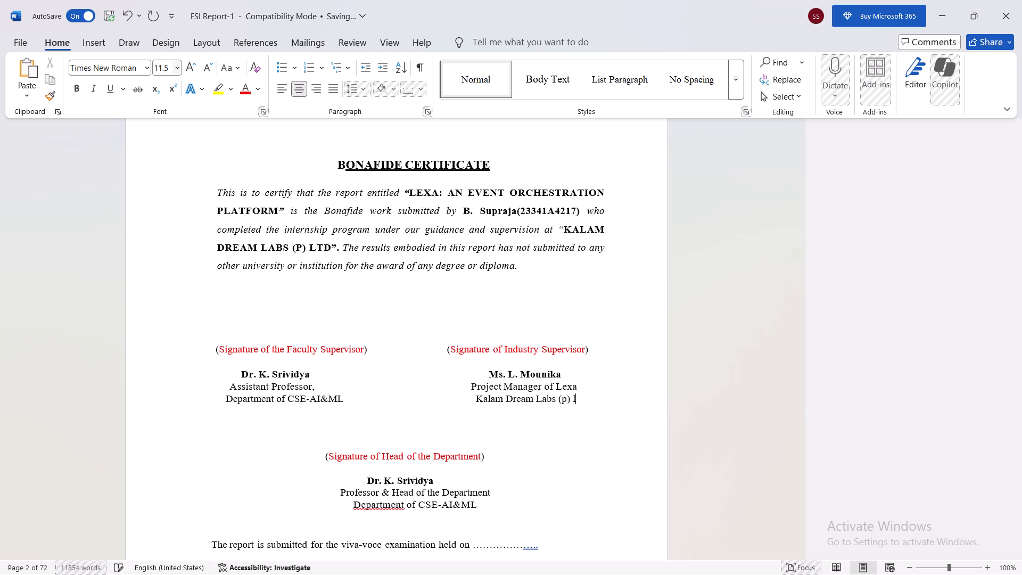
{"action": "key", "text": "BackSpace"}
{"action": "type", "text": "LTD"}
Capitalise the bracketed letter in the industry supervisor's company line so it reads "Kalam Dream Labs (P) LTD".
{"action": "key", "text": "Left"}
{"action": "key", "text": "Left"}
{"action": "key", "text": "Left"}
{"action": "key", "text": "Left"}
{"action": "key", "text": "Left"}
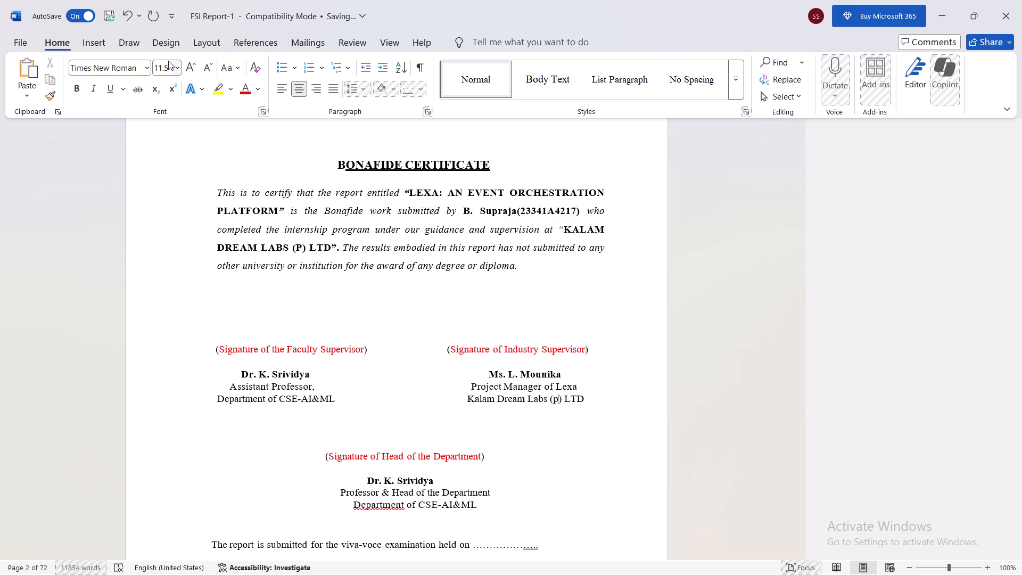
{"action": "key", "text": "alt+Tab"}
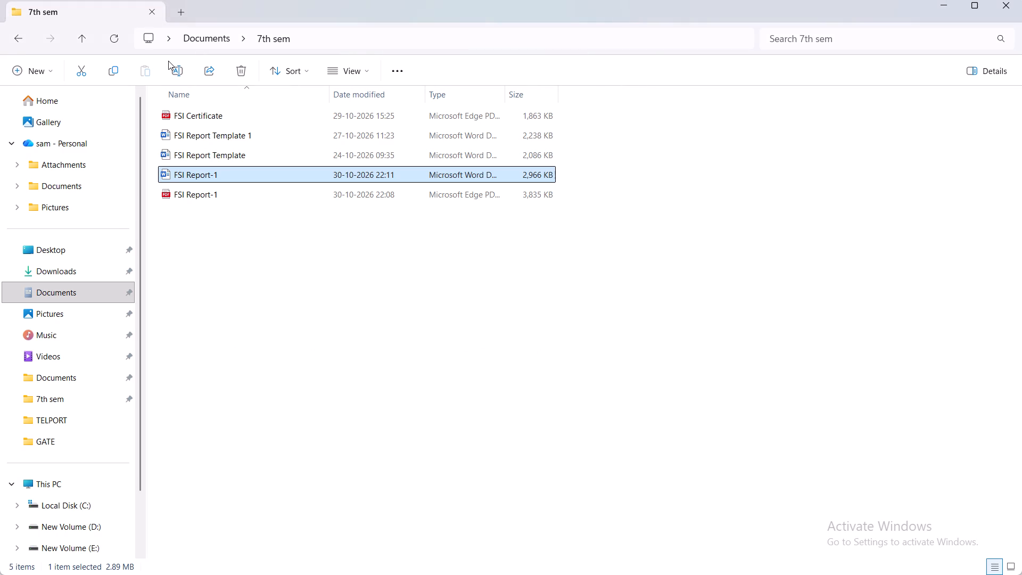
{"action": "key", "text": "alt+Tab"}
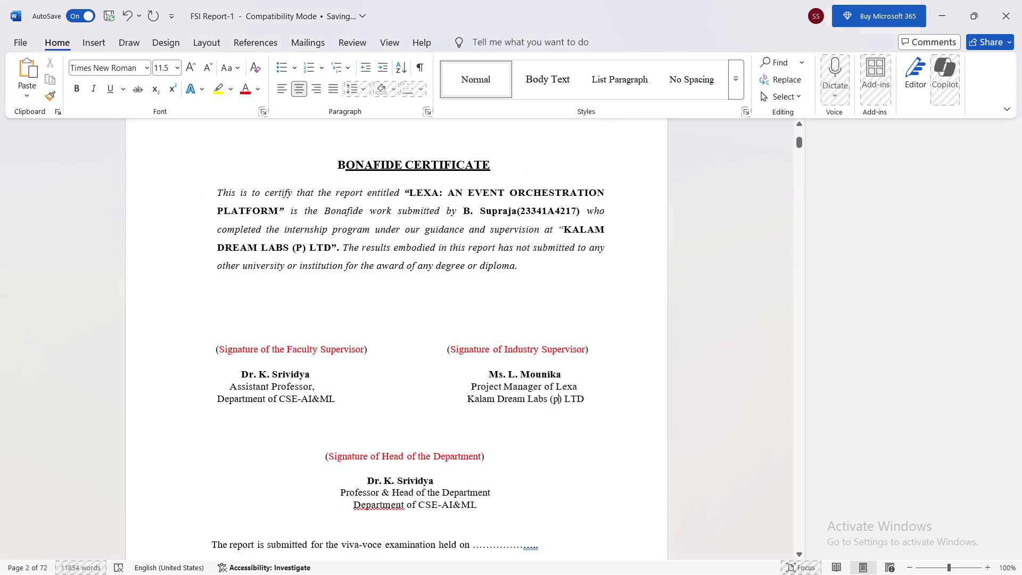
{"action": "scroll", "coordinate": [372, 418], "scroll_direction": "down", "scroll_amount": 5}
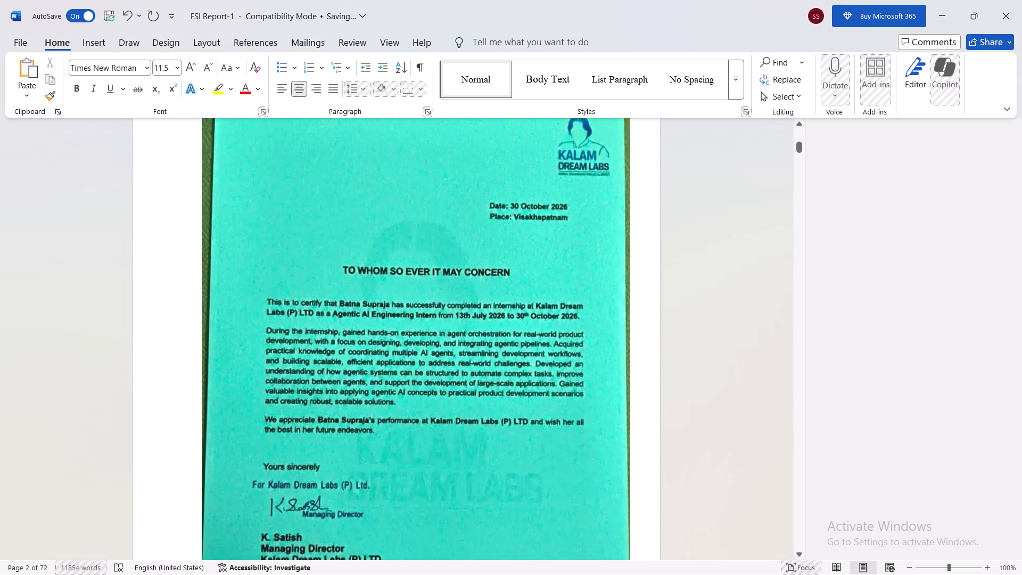
{"action": "scroll", "coordinate": [372, 418], "scroll_direction": "up", "scroll_amount": 1}
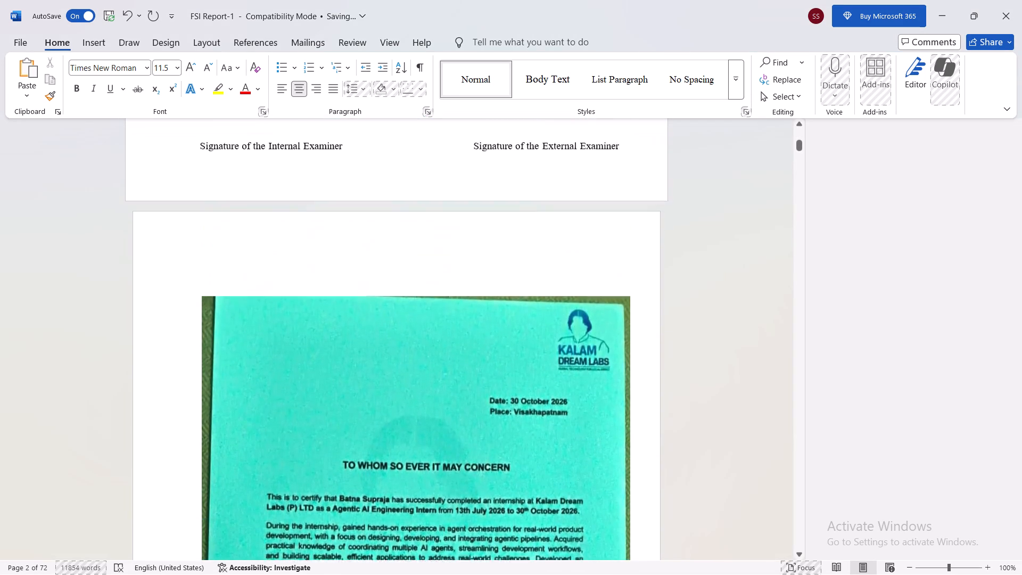
{"action": "scroll", "coordinate": [372, 418], "scroll_direction": "up", "scroll_amount": 1}
{"action": "scroll", "coordinate": [372, 418], "scroll_direction": "down", "scroll_amount": 1}
{"action": "scroll", "coordinate": [372, 418], "scroll_direction": "up", "scroll_amount": 1}
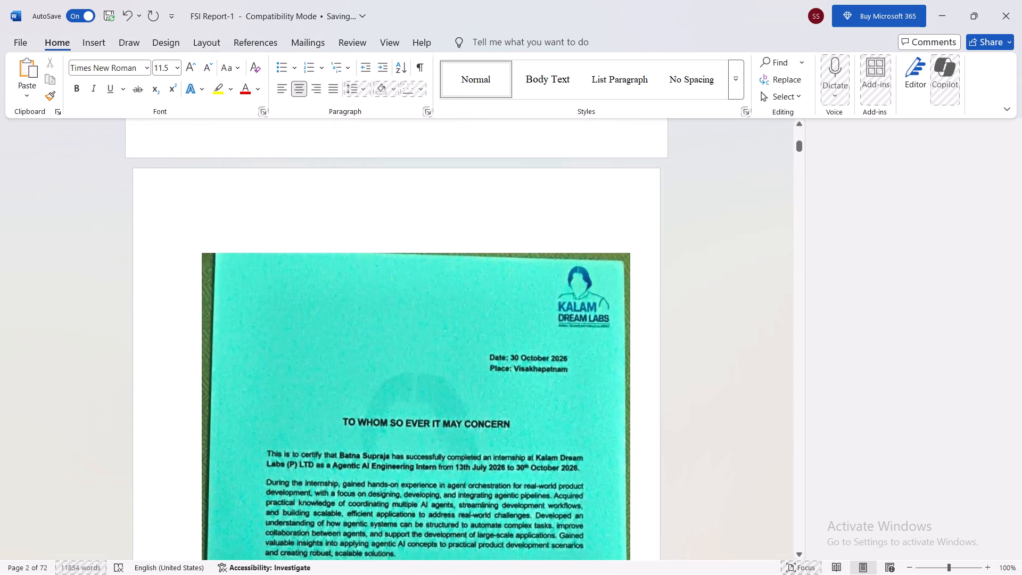
{"action": "scroll", "coordinate": [372, 418], "scroll_direction": "up", "scroll_amount": 1}
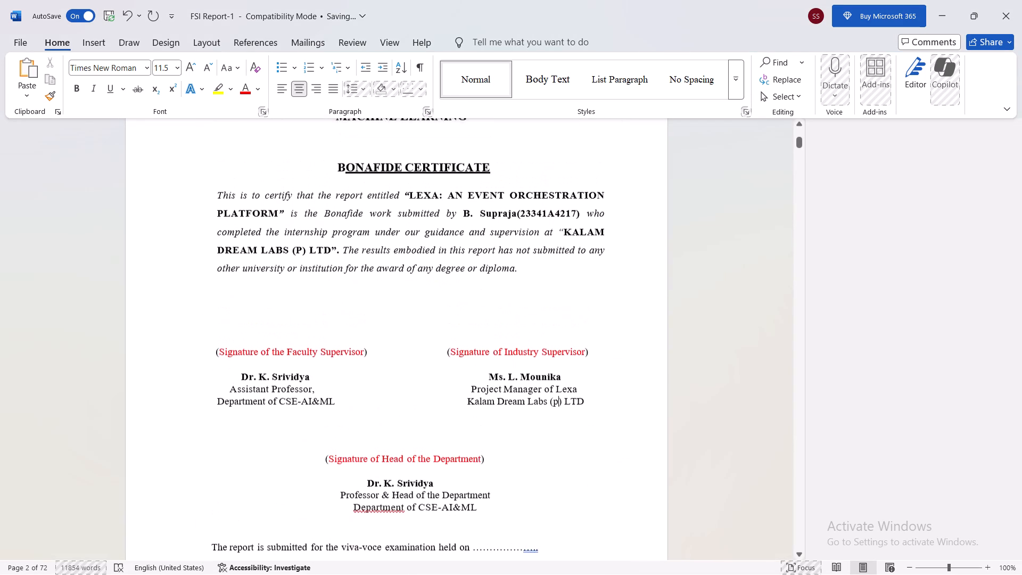
{"action": "key", "text": "BackSpace"}
{"action": "key", "text": "shift+p"}
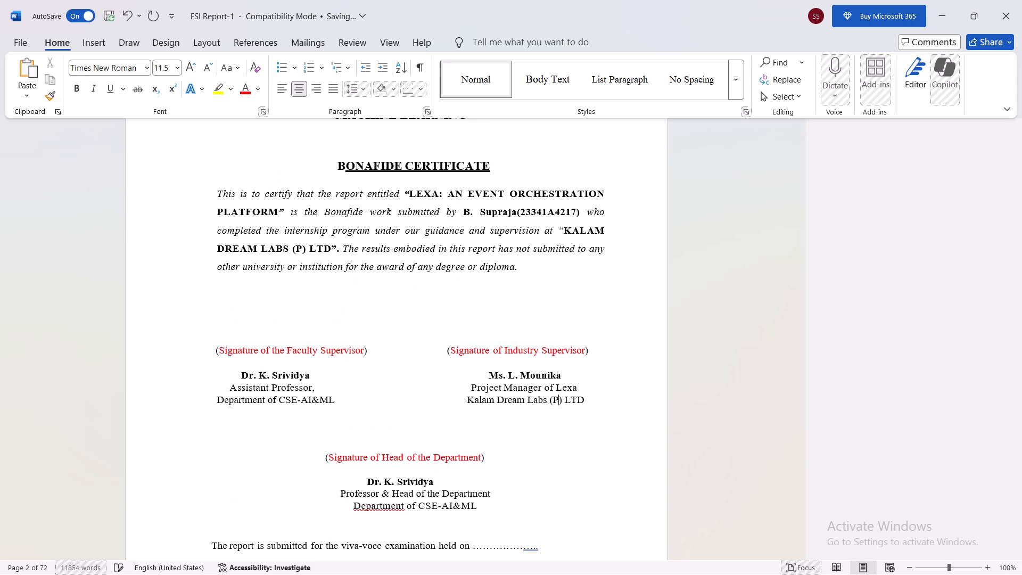
{"action": "left_click", "coordinate": [486, 443]}
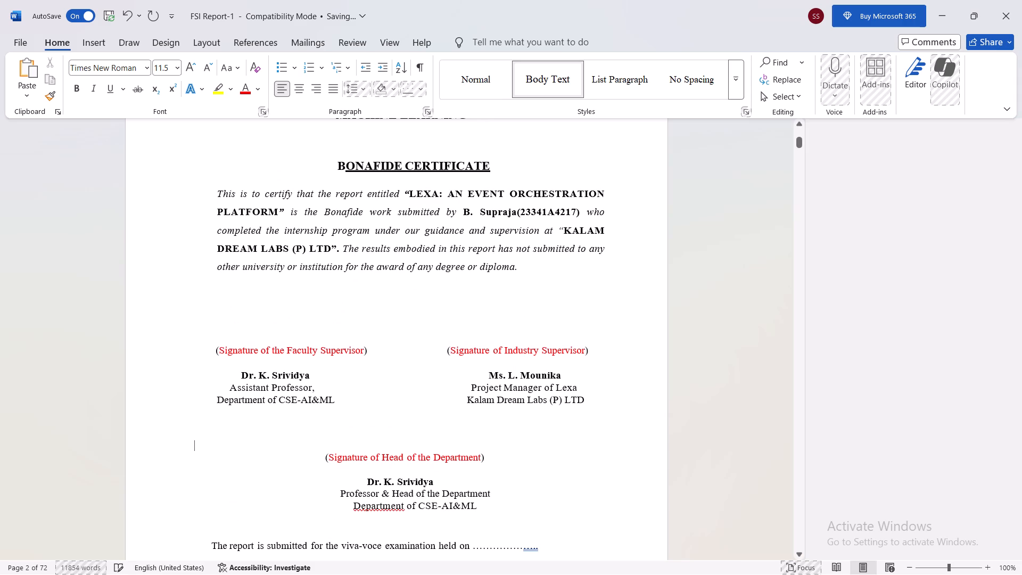
Extend the guide's title on the cover page, after "Head of The Department", with "of CSE – AI&Ml".
{"action": "scroll", "coordinate": [489, 410], "scroll_direction": "down", "scroll_amount": 1}
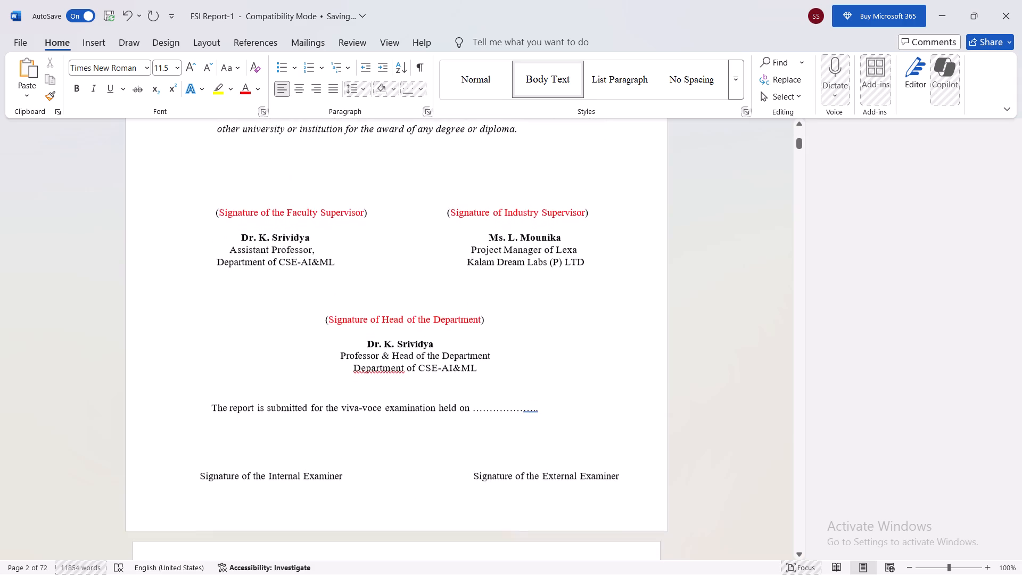
{"action": "scroll", "coordinate": [489, 410], "scroll_direction": "down", "scroll_amount": 1}
{"action": "scroll", "coordinate": [446, 390], "scroll_direction": "up", "scroll_amount": 1}
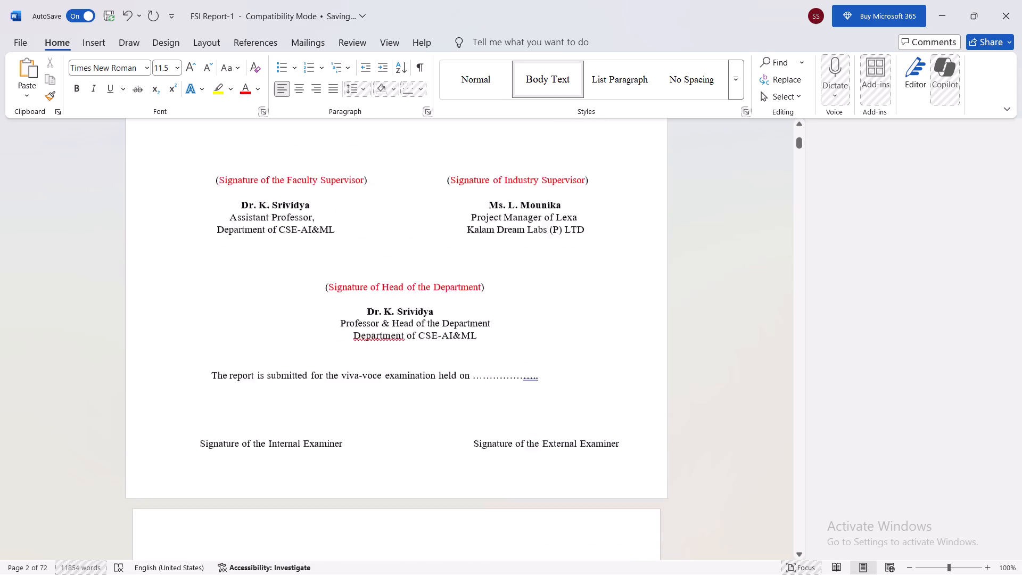
{"action": "scroll", "coordinate": [446, 390], "scroll_direction": "up", "scroll_amount": 4}
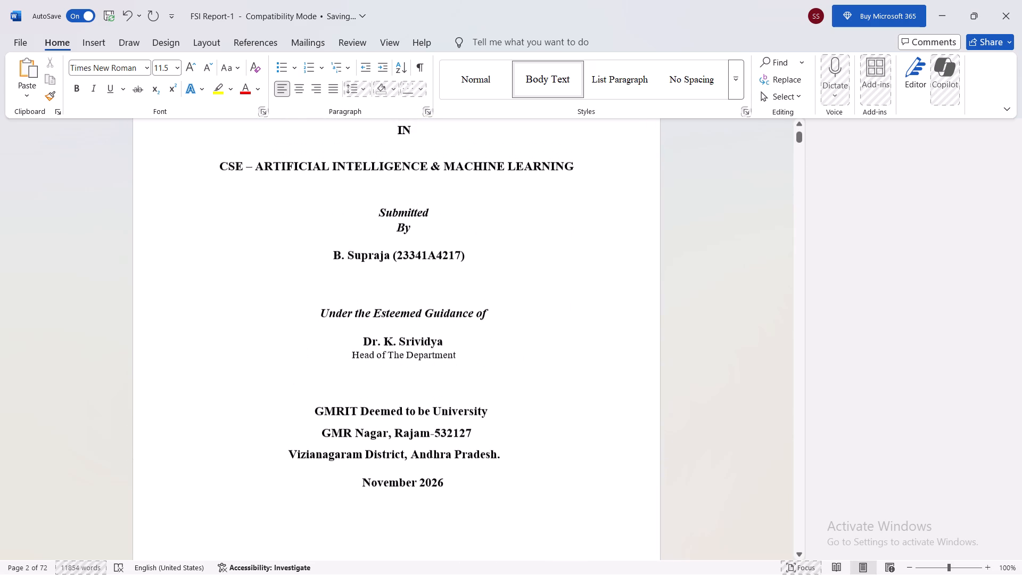
{"action": "left_click", "coordinate": [468, 363]}
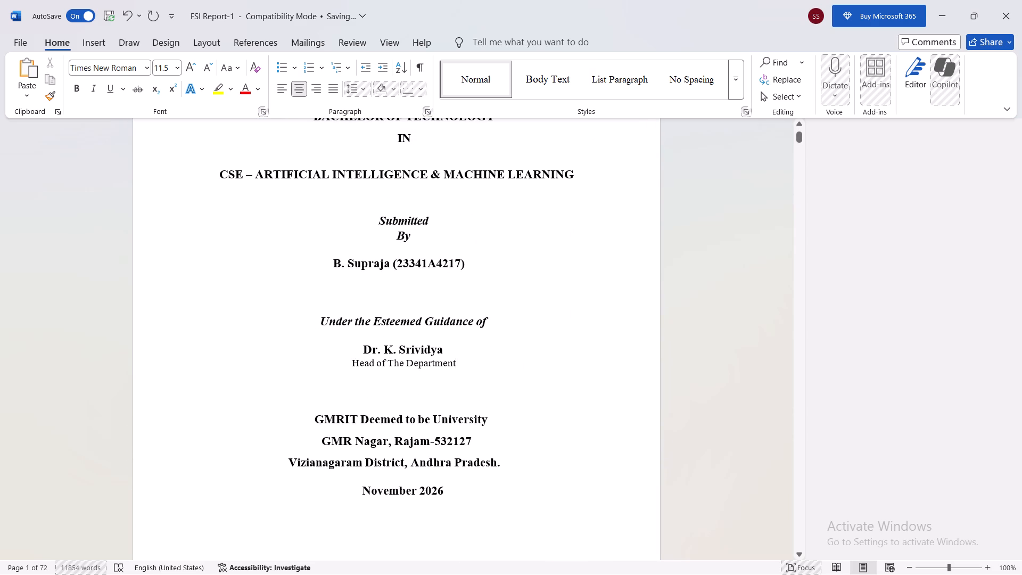
{"action": "key", "text": "space"}
{"action": "type", "text": "of"}
{"action": "key", "text": "space"}
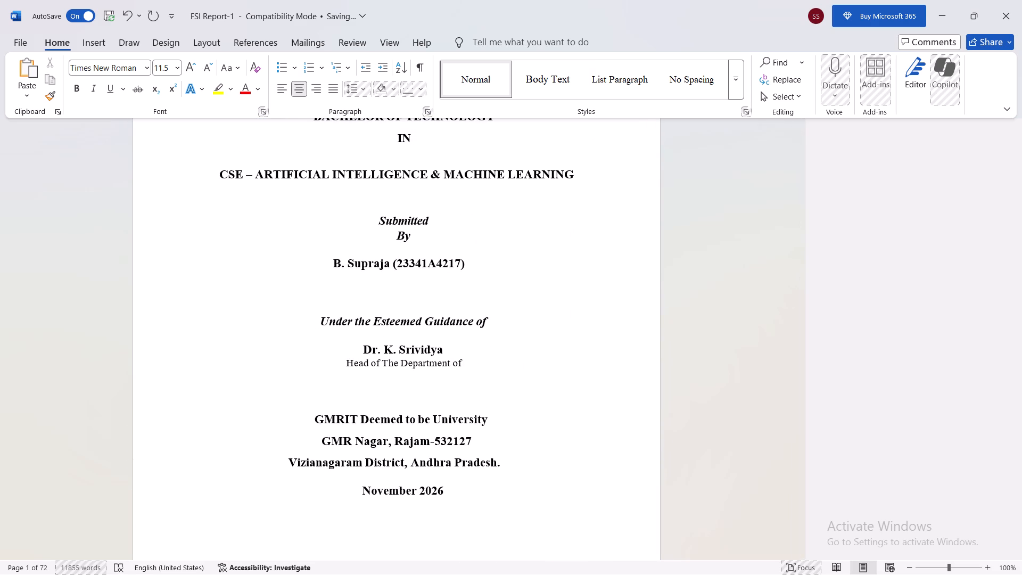
{"action": "type", "text": "CE"}
{"action": "key", "text": "shift+BackSpace"}
{"action": "type", "text": "SE"}
{"action": "key", "text": "space"}
{"action": "type", "text": "-"}
{"action": "key", "text": "space"}
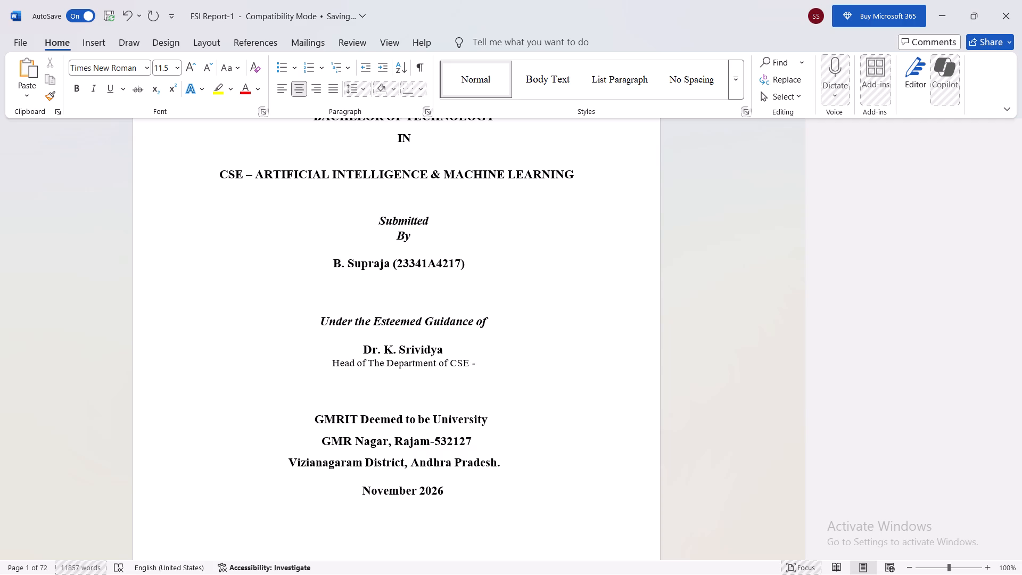
{"action": "type", "text": "AI"}
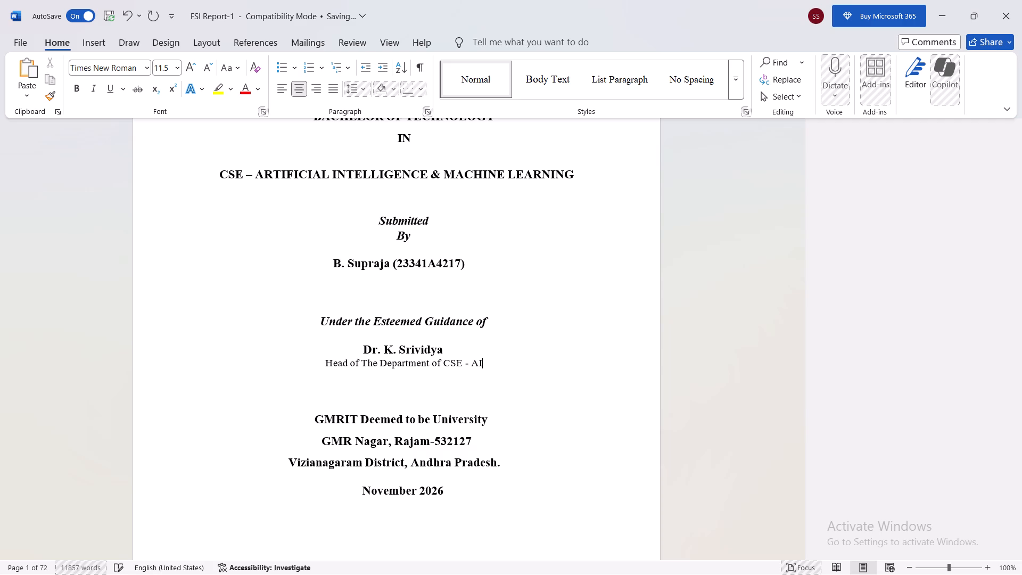
{"action": "type", "text": "&Ml"}
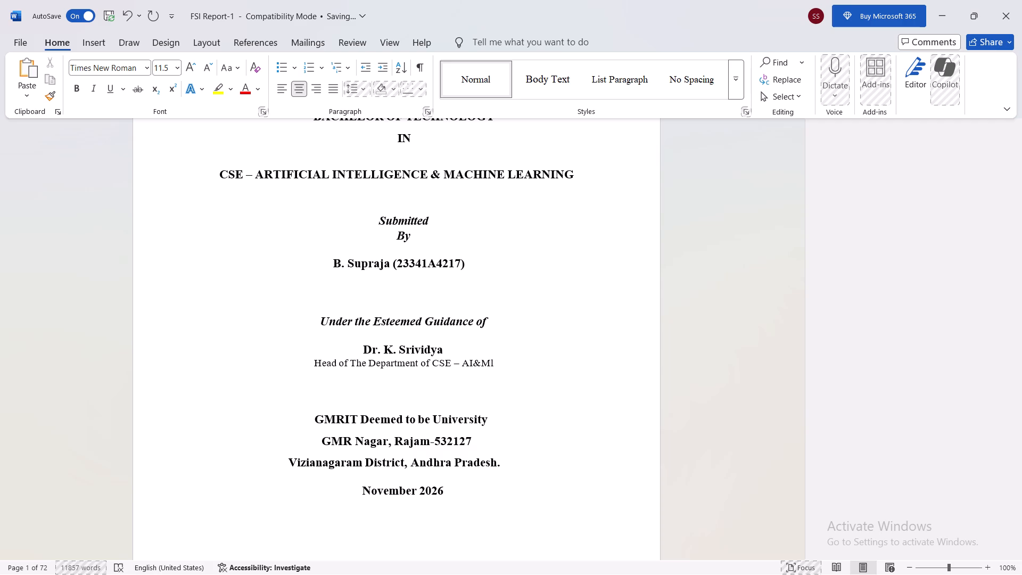
Capitalise the last letter of the guide's title on the cover page so it ends in "AI&ML".
{"action": "key", "text": "BackSpace"}
{"action": "key", "text": "shift+l"}
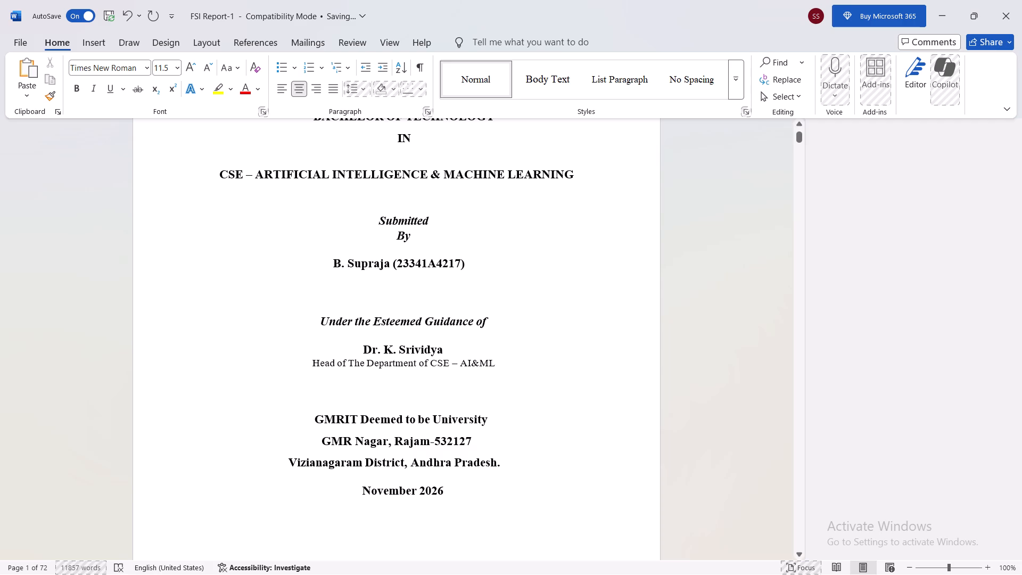
{"action": "left_click", "coordinate": [546, 381]}
Save the FSI Report-1 document and close it.
{"action": "scroll", "coordinate": [546, 381], "scroll_direction": "down", "scroll_amount": 8}
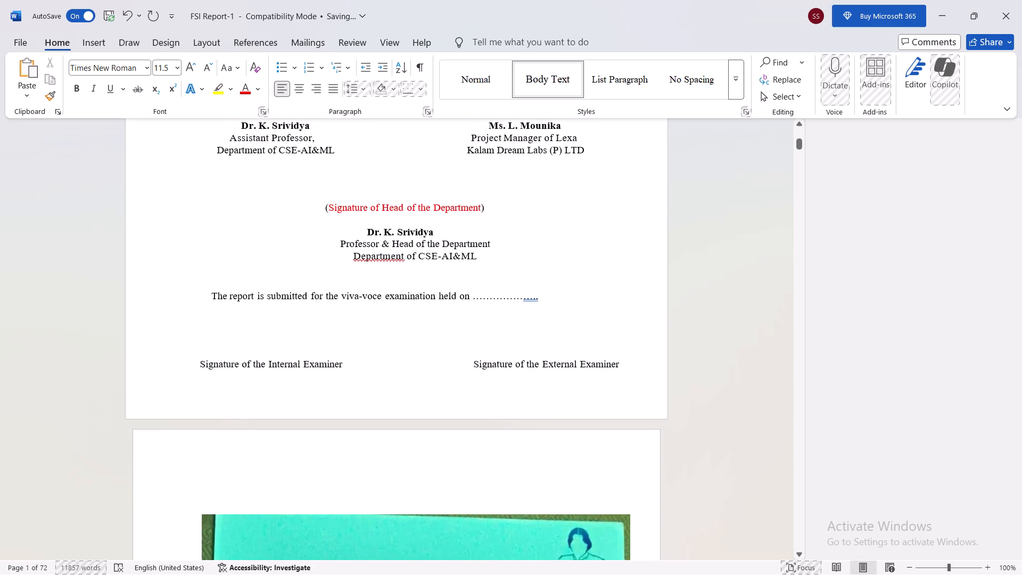
{"action": "key", "text": "ctrl+s"}
{"action": "left_click", "coordinate": [997, 15]}
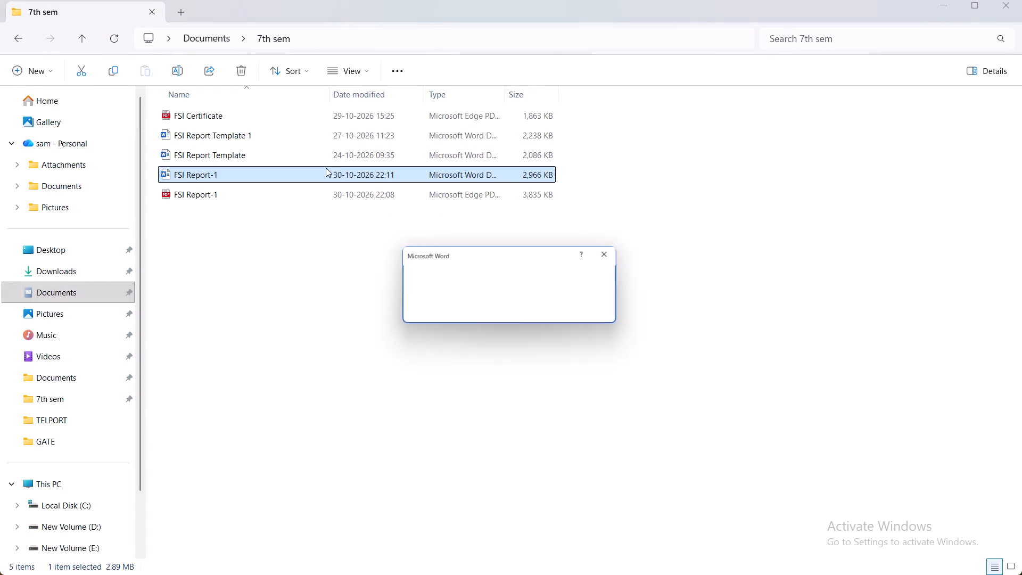
In File Explorer, delete the outdated FSI Report-1 Word file from the 7th sem folder.
{"action": "key", "text": "Delete"}
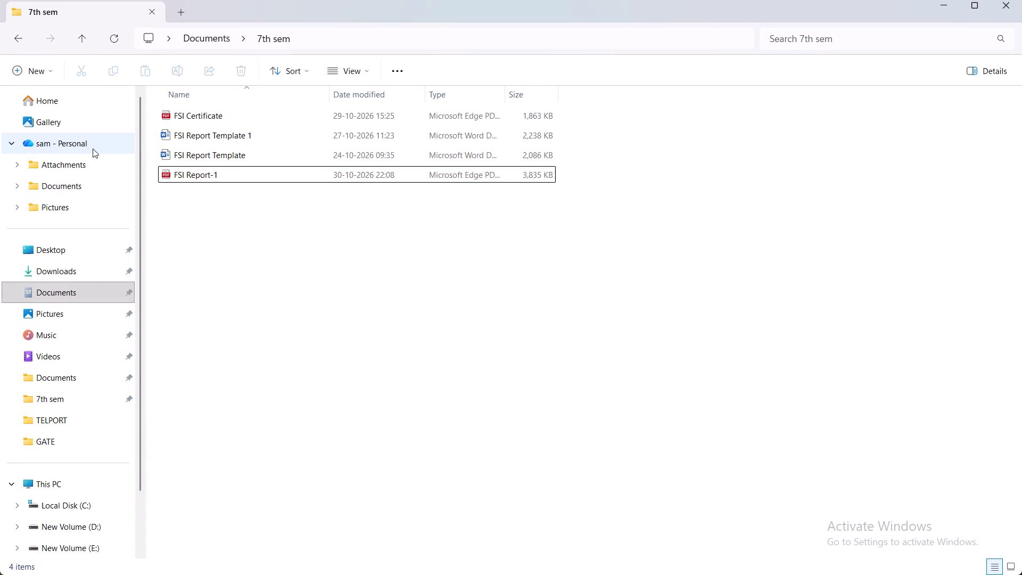
Copy the edited FSI Report-1 Word file from the OneDrive Documents folder to the local Documents folder.
{"action": "double_click", "coordinate": [65, 142]}
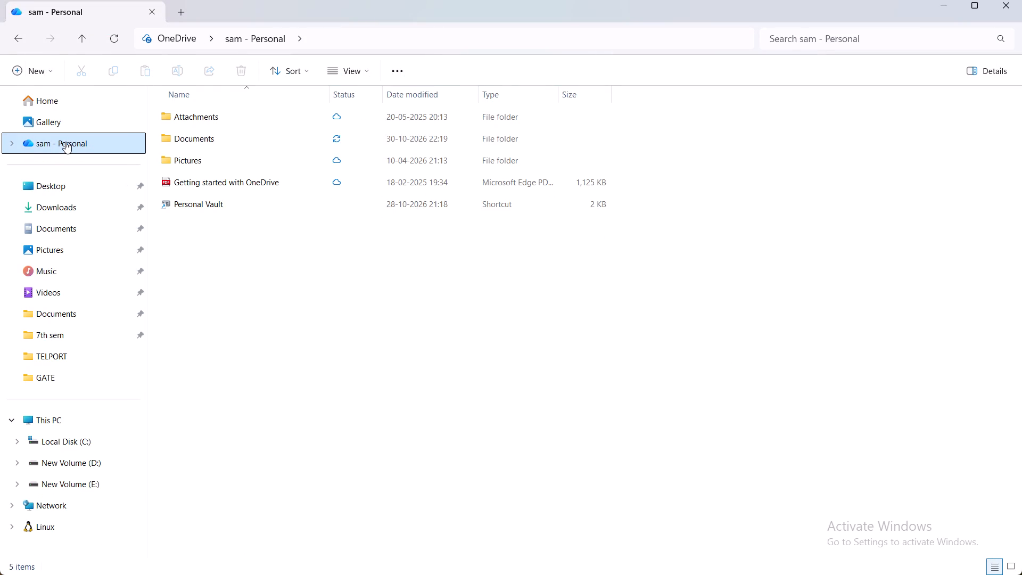
{"action": "left_click", "coordinate": [189, 139]}
{"action": "double_click", "coordinate": [189, 139]}
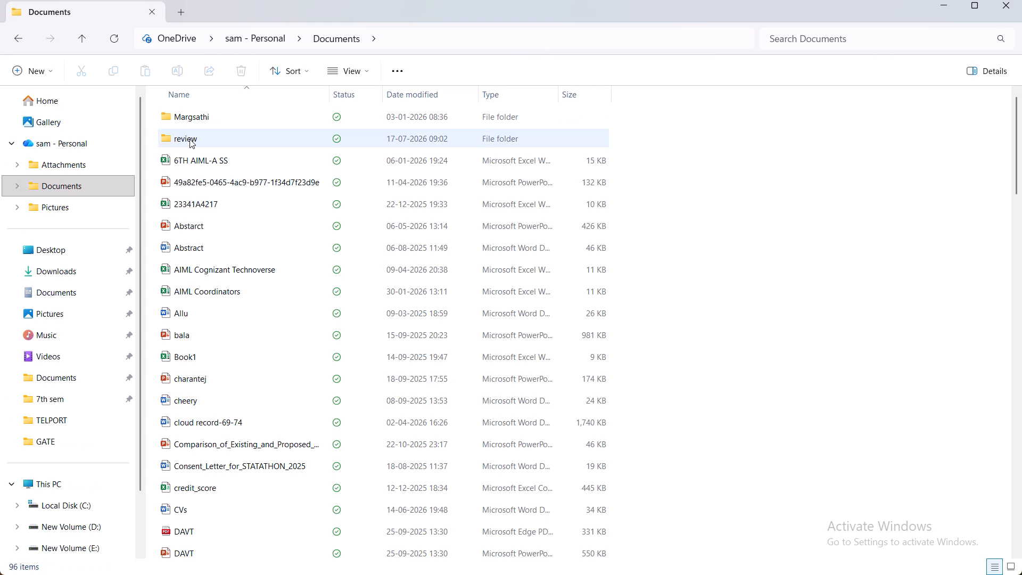
{"action": "scroll", "coordinate": [233, 258], "scroll_direction": "down", "scroll_amount": 1}
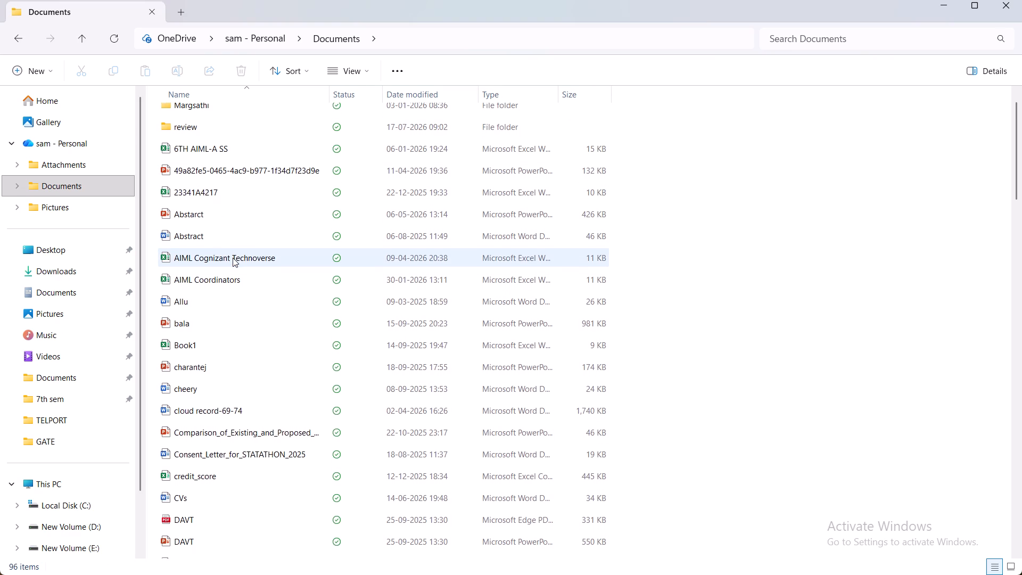
{"action": "scroll", "coordinate": [233, 258], "scroll_direction": "down", "scroll_amount": 3}
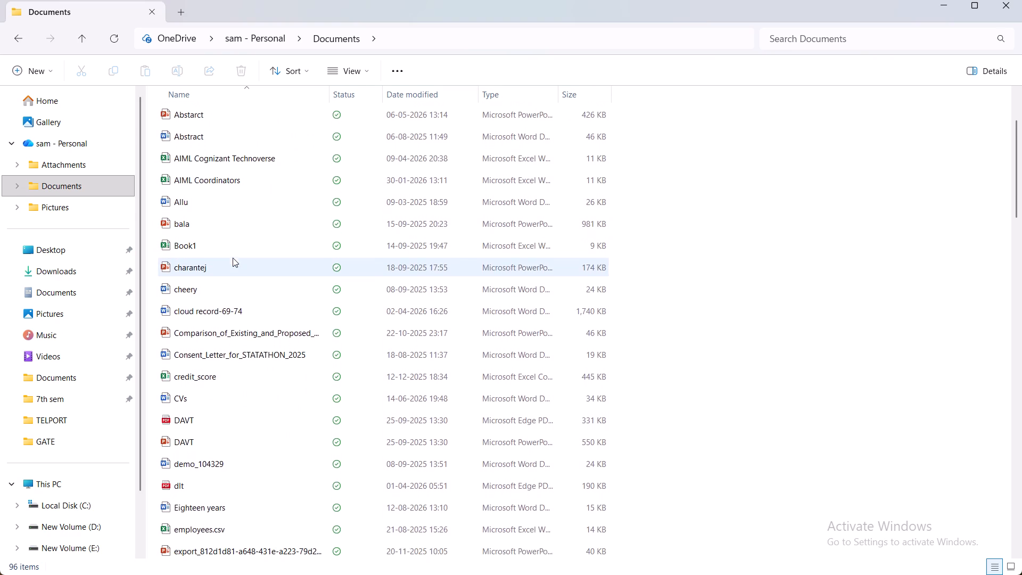
{"action": "scroll", "coordinate": [233, 258], "scroll_direction": "down", "scroll_amount": 2}
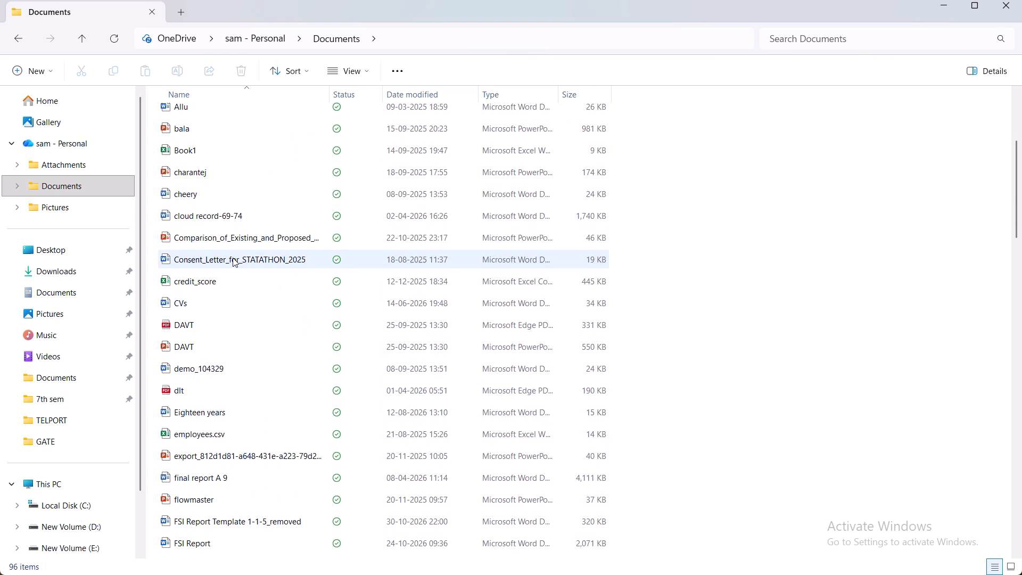
{"action": "scroll", "coordinate": [233, 258], "scroll_direction": "down", "scroll_amount": 1}
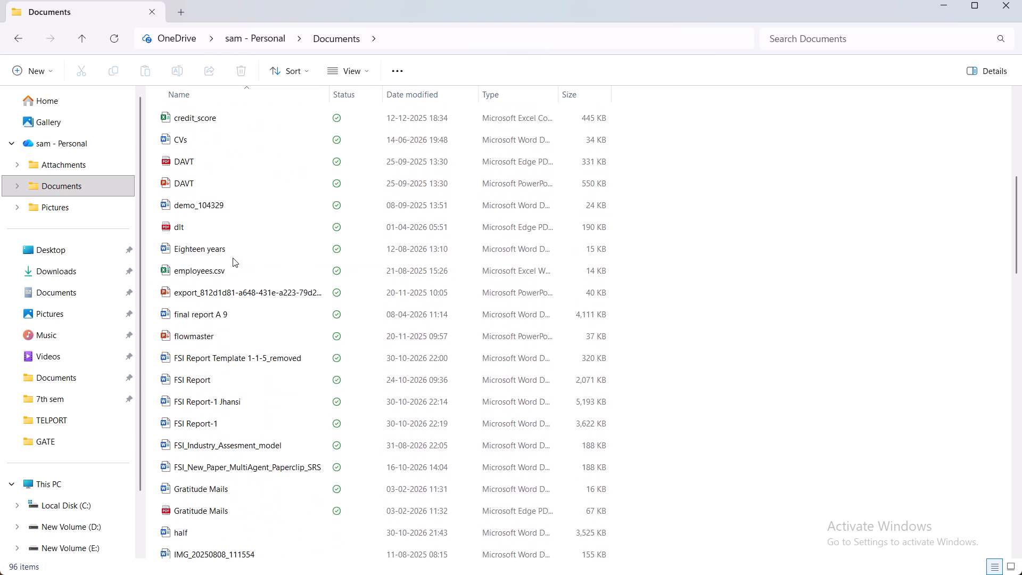
{"action": "scroll", "coordinate": [233, 258], "scroll_direction": "down", "scroll_amount": 2}
{"action": "left_click", "coordinate": [232, 391]}
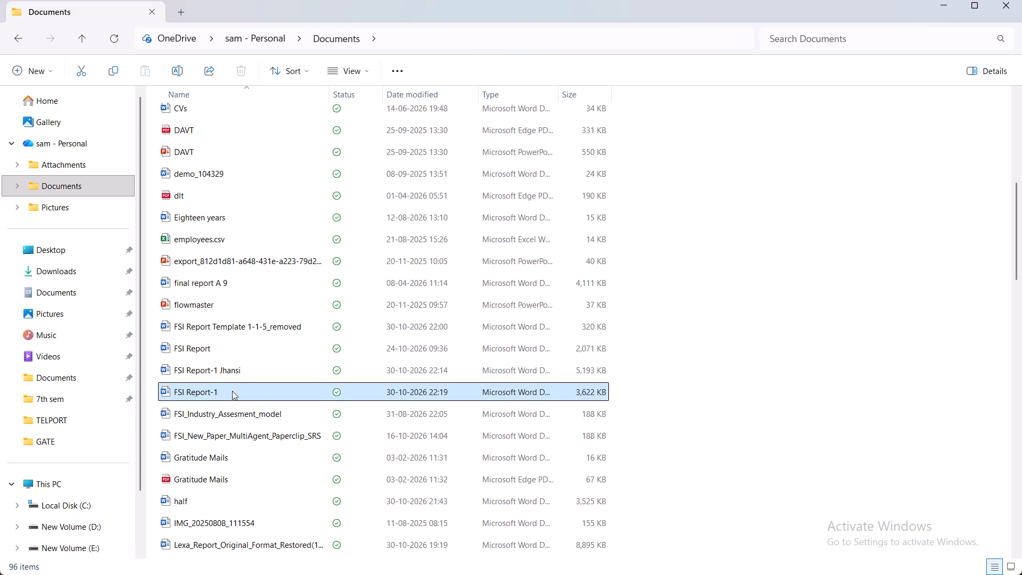
{"action": "left_click_drag", "start_coordinate": [232, 391], "coordinate": [64, 294]}
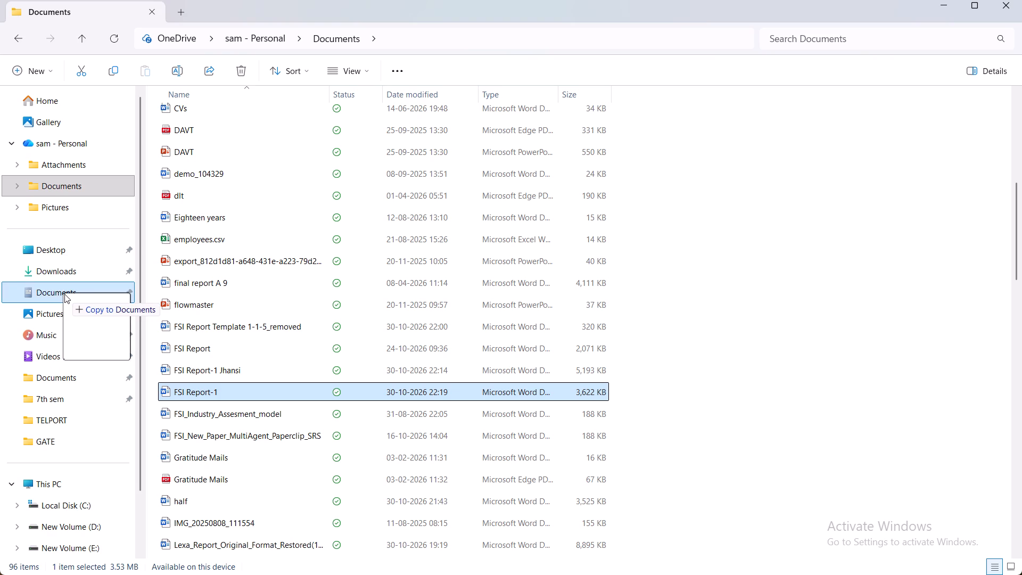
{"action": "left_click_drag", "start_coordinate": [64, 294], "coordinate": [62, 294]}
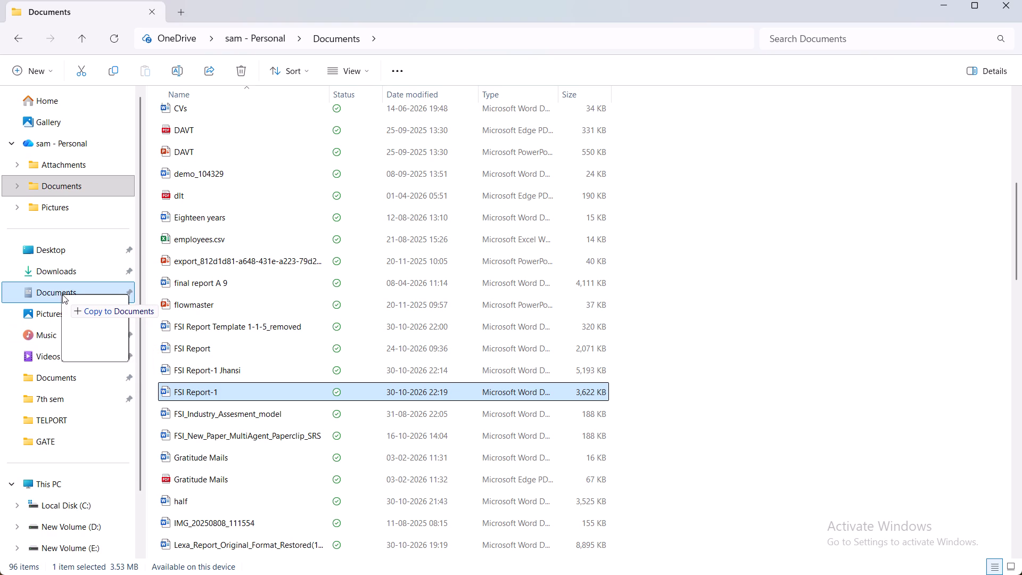
{"action": "left_click_drag", "start_coordinate": [62, 294], "coordinate": [62, 294]}
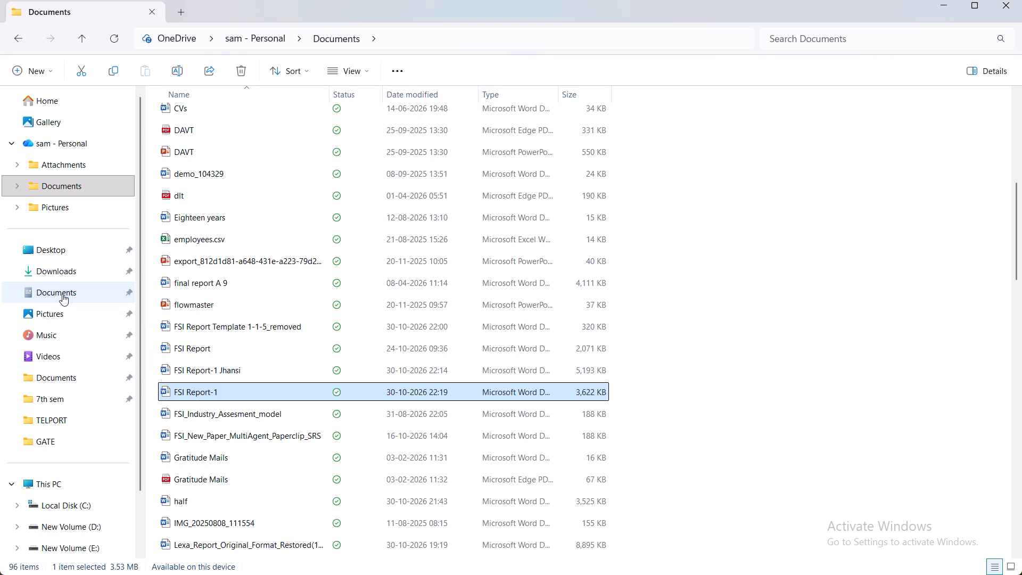
Move the FSI Report-1 Word file from the local Documents folder into the 7th sem folder.
{"action": "double_click", "coordinate": [62, 294]}
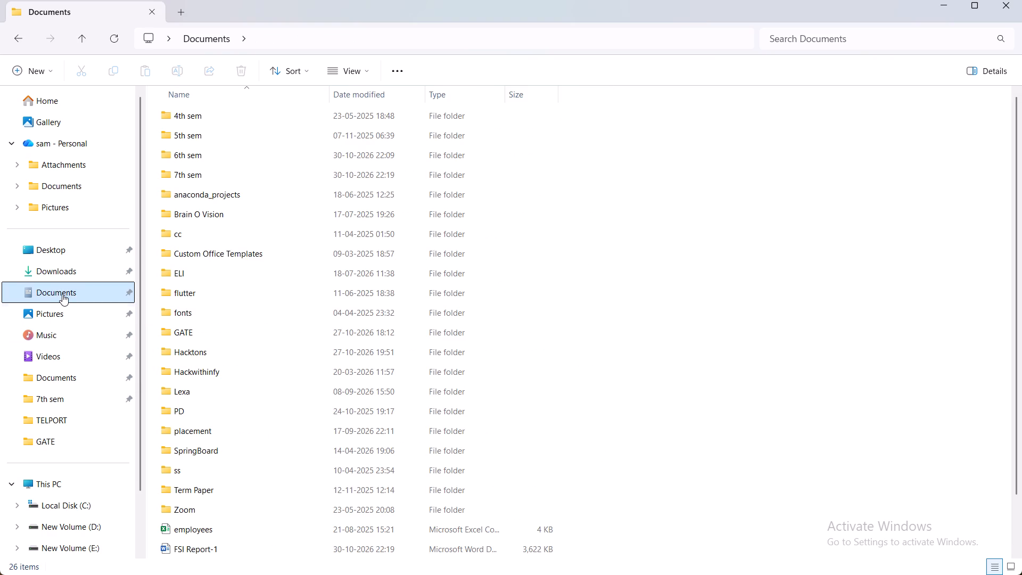
{"action": "scroll", "coordinate": [299, 436], "scroll_direction": "down", "scroll_amount": 7}
{"action": "left_click_drag", "start_coordinate": [206, 545], "coordinate": [205, 543]}
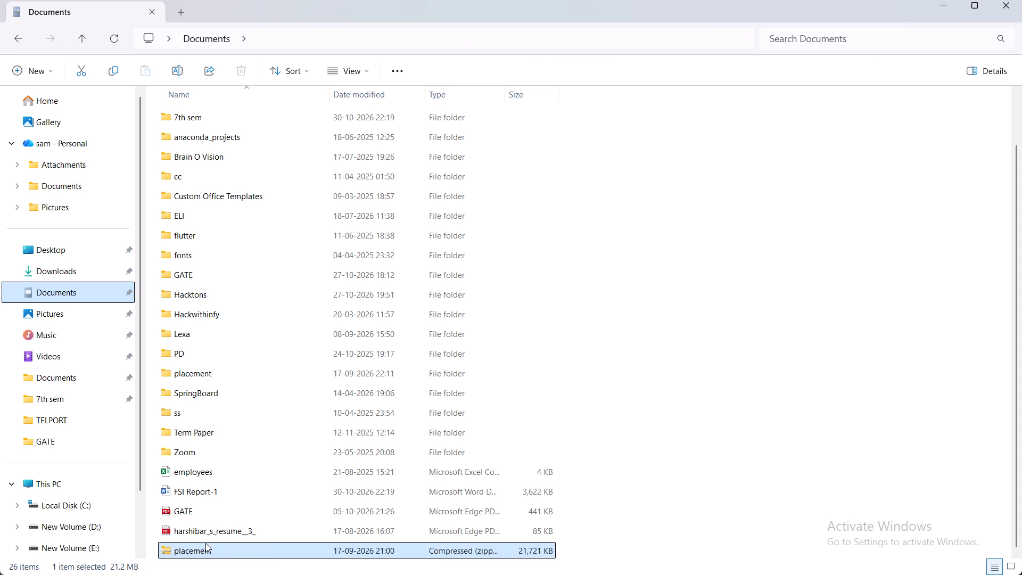
{"action": "left_click_drag", "start_coordinate": [205, 543], "coordinate": [200, 519]}
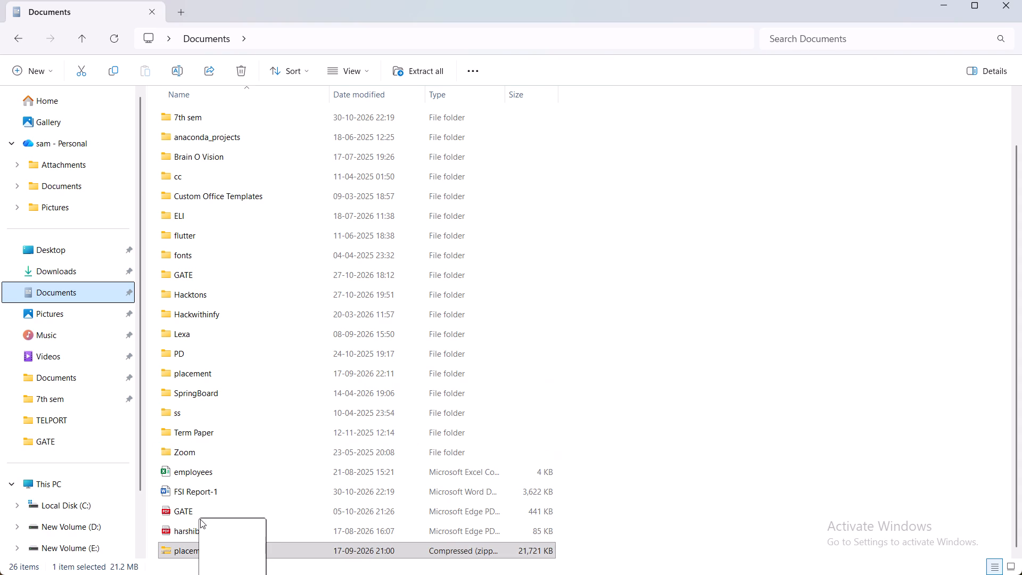
{"action": "left_click_drag", "start_coordinate": [200, 519], "coordinate": [188, 488]}
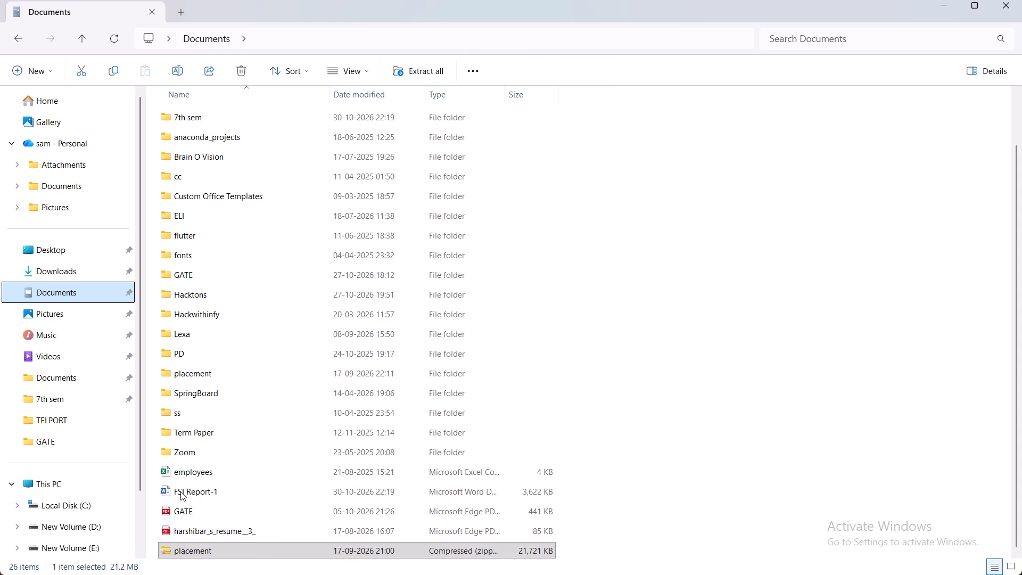
{"action": "left_click_drag", "start_coordinate": [180, 491], "coordinate": [197, 120]}
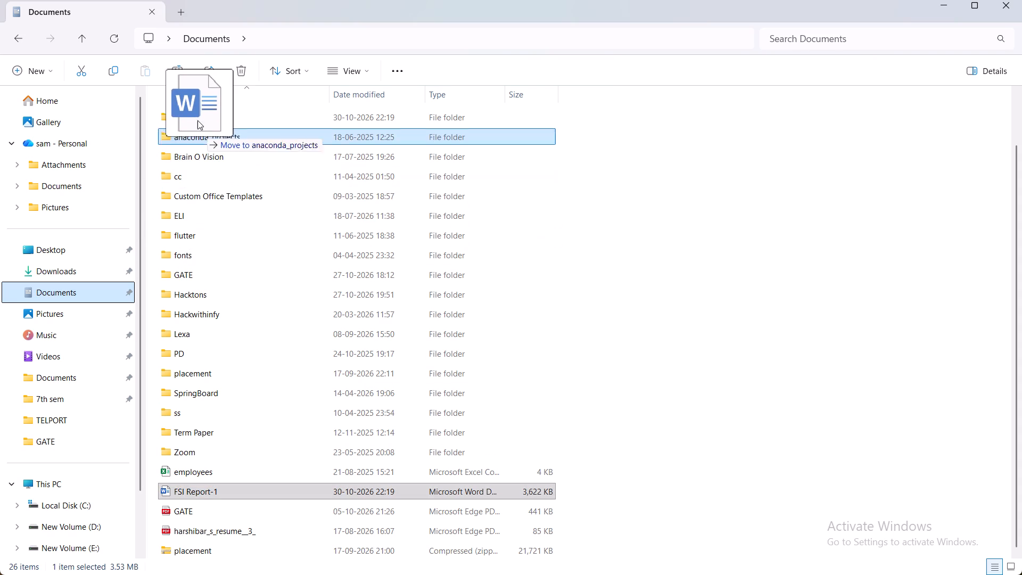
{"action": "left_click_drag", "start_coordinate": [197, 120], "coordinate": [194, 170]}
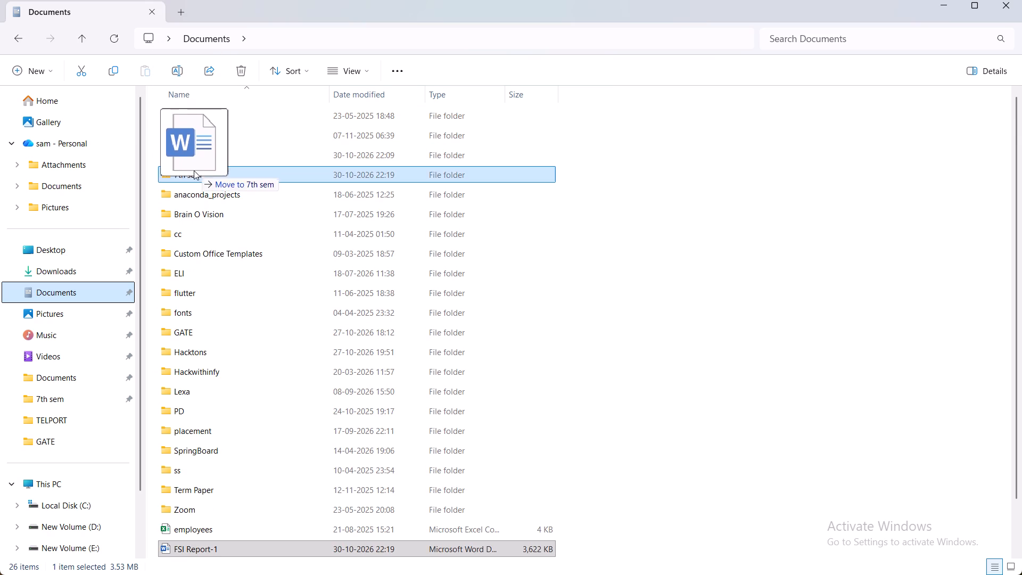
{"action": "left_click_drag", "start_coordinate": [194, 170], "coordinate": [195, 175]}
{"action": "left_click", "coordinate": [195, 175]}
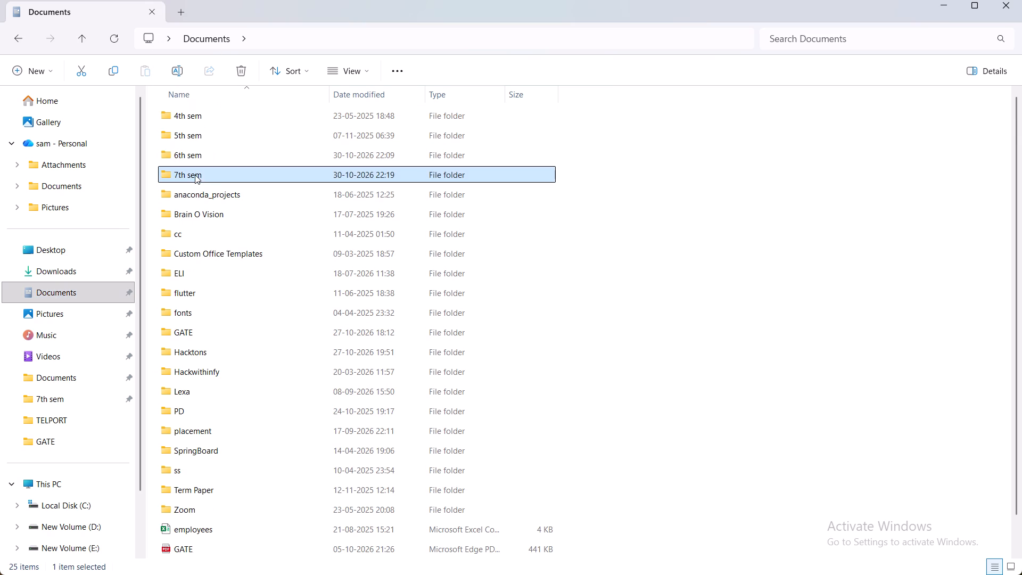
Open the FSI Report-1 Word file in 7th sem, review its cover page and certificate signature details, and close it.
{"action": "double_click", "coordinate": [195, 175]}
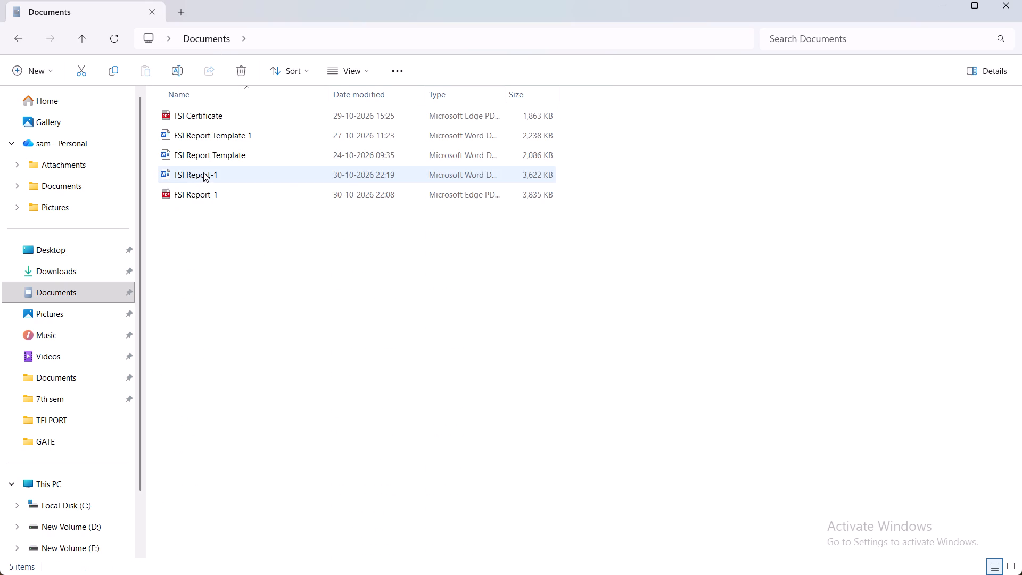
{"action": "left_click", "coordinate": [237, 171]}
{"action": "double_click", "coordinate": [237, 171]}
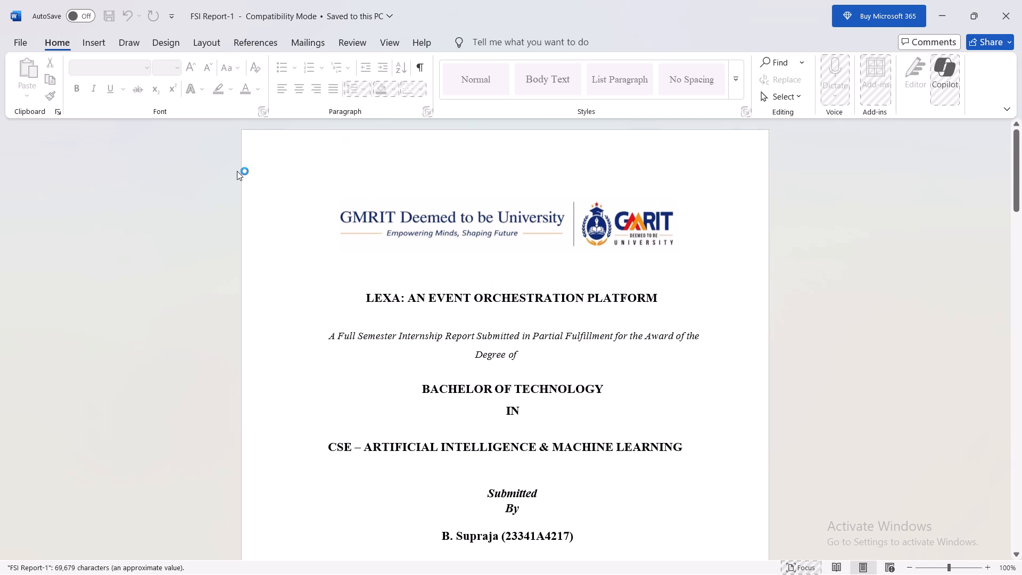
{"action": "scroll", "coordinate": [376, 282], "scroll_direction": "down", "scroll_amount": 3}
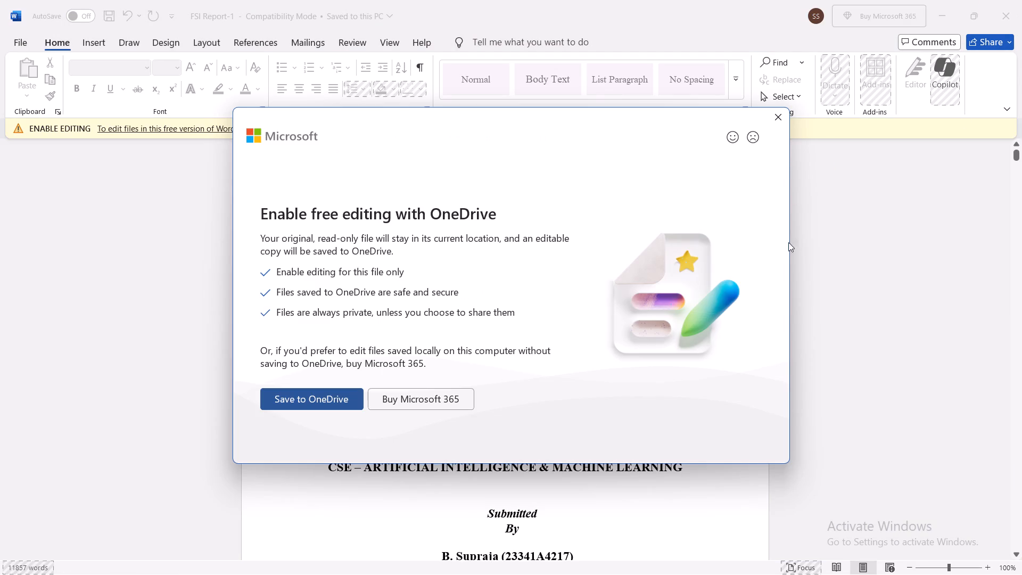
{"action": "left_click", "coordinate": [777, 124]}
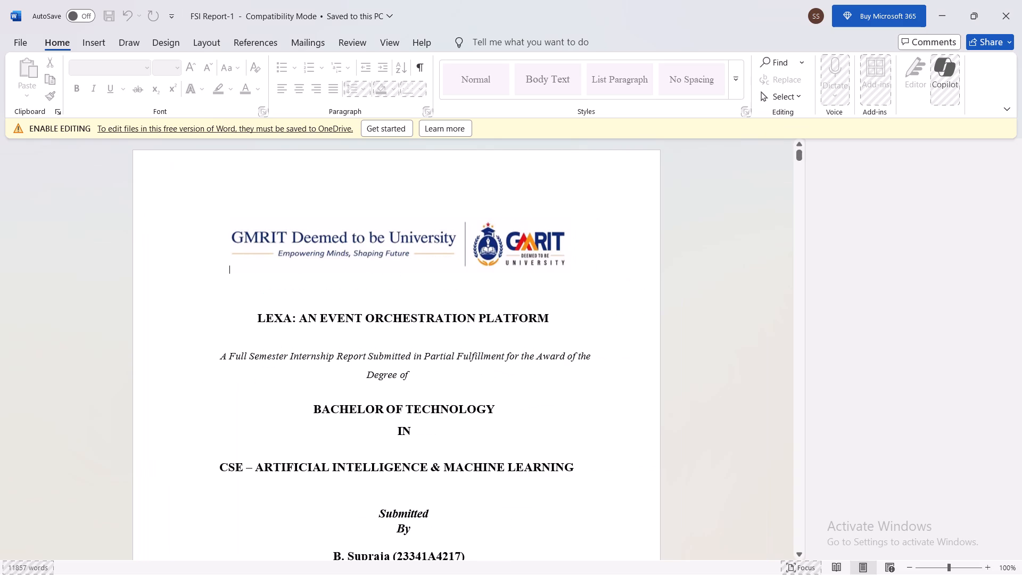
{"action": "scroll", "coordinate": [635, 302], "scroll_direction": "down", "scroll_amount": 3}
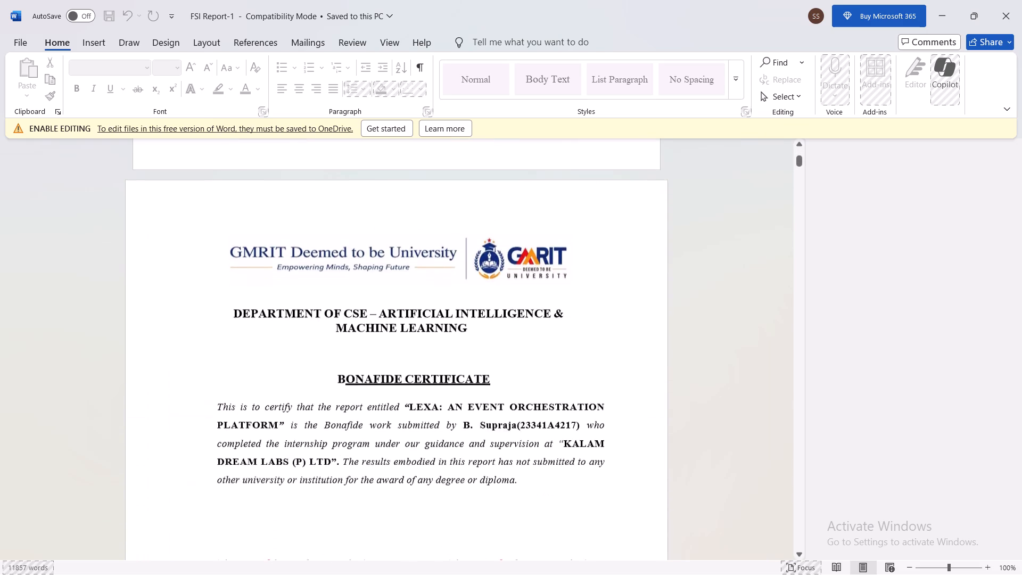
{"action": "scroll", "coordinate": [635, 302], "scroll_direction": "down", "scroll_amount": 4}
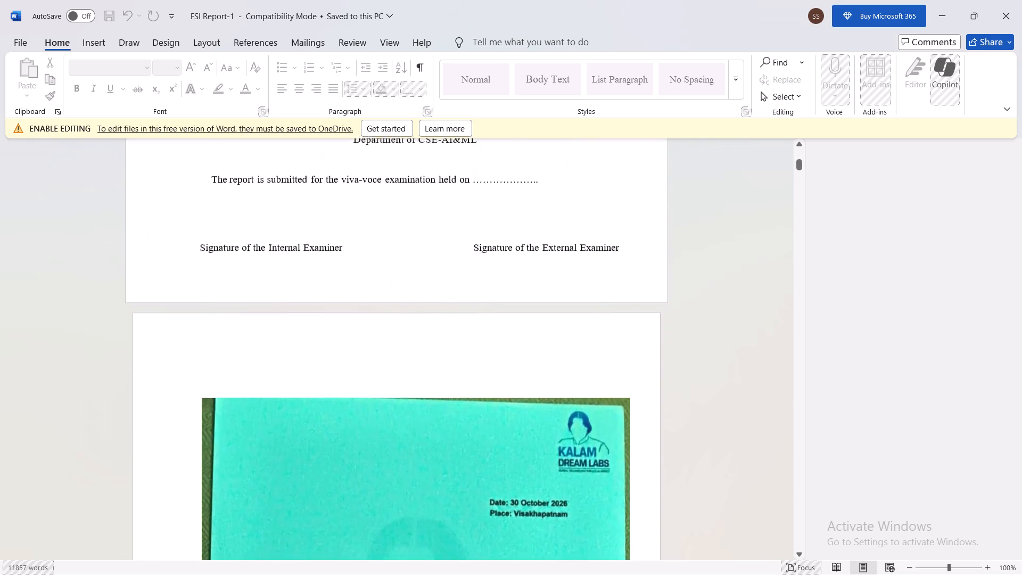
{"action": "scroll", "coordinate": [635, 302], "scroll_direction": "up", "scroll_amount": 3}
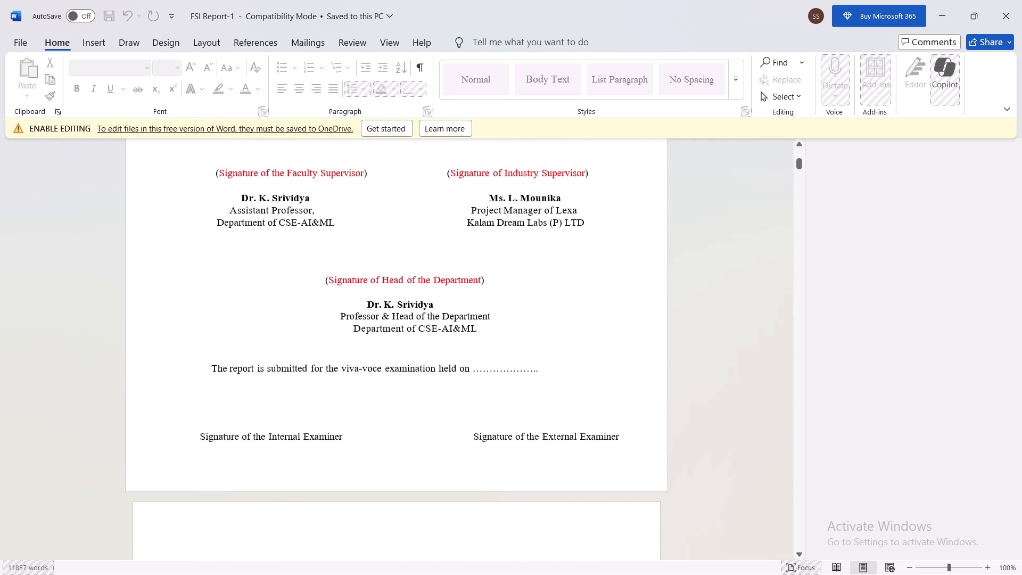
{"action": "scroll", "coordinate": [635, 302], "scroll_direction": "up", "scroll_amount": 1}
{"action": "scroll", "coordinate": [635, 302], "scroll_direction": "down", "scroll_amount": 1}
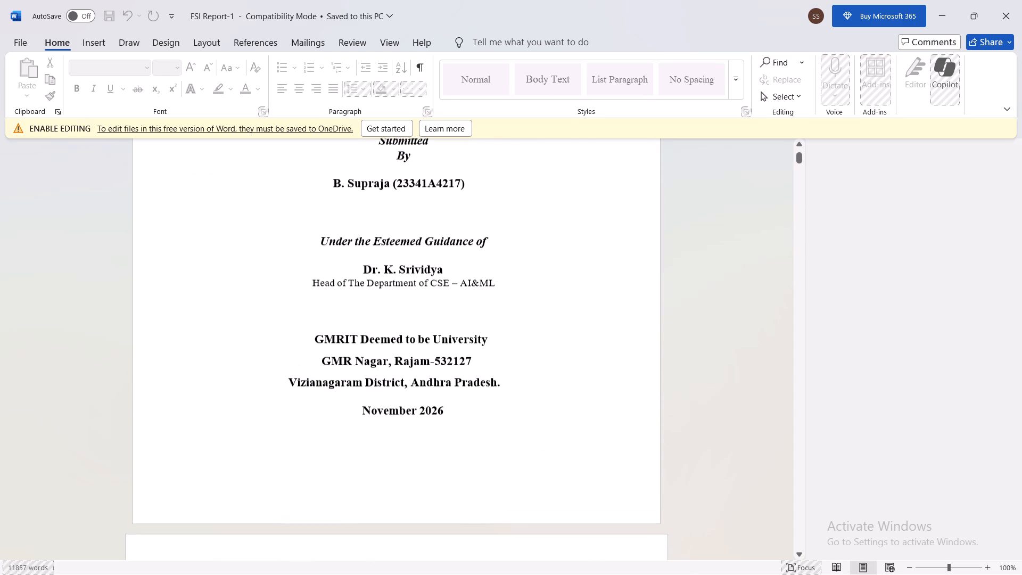
{"action": "scroll", "coordinate": [635, 302], "scroll_direction": "down", "scroll_amount": 1}
{"action": "left_click", "coordinate": [761, 263]}
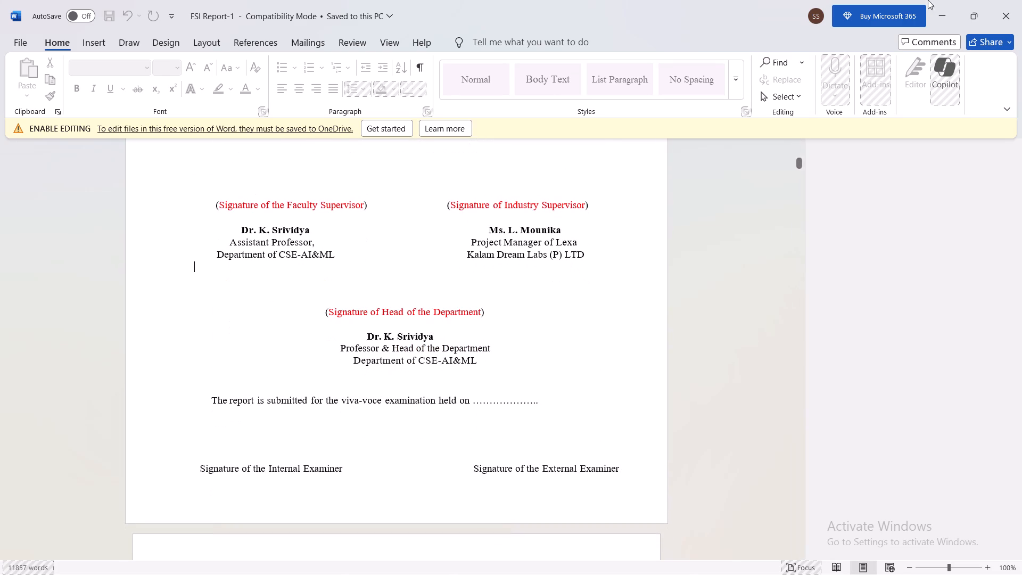
{"action": "left_click", "coordinate": [1008, 6]}
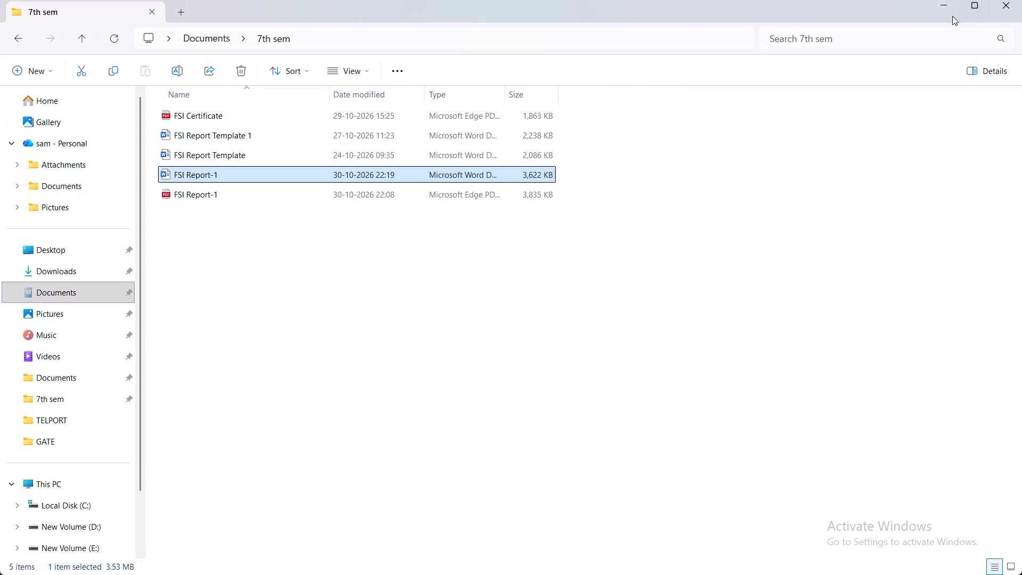